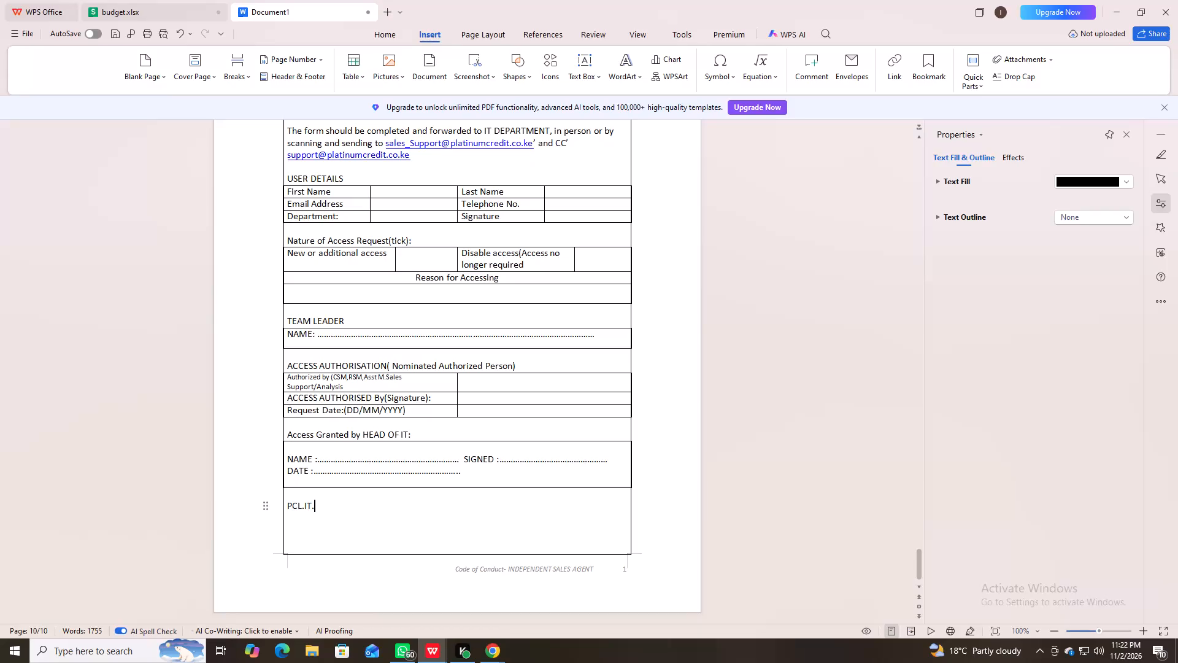
Complete the form code below the Head of IT approval box so it reads PCL.IT.F003.
key(f)
text(003)
Add EFFECTIVE 29.11.2018 on the same line, set apart from the form code by a wide run of spaces.
key(space)
key(space)
key(space)
key(space)
key(space)
key(space)
key(space)
key(space)
key(space)
key(space)
key(space)
key(space)
key(space)
key(space)
key(space)
key(space)
key(space)
key(space)
key(space)
key(space)
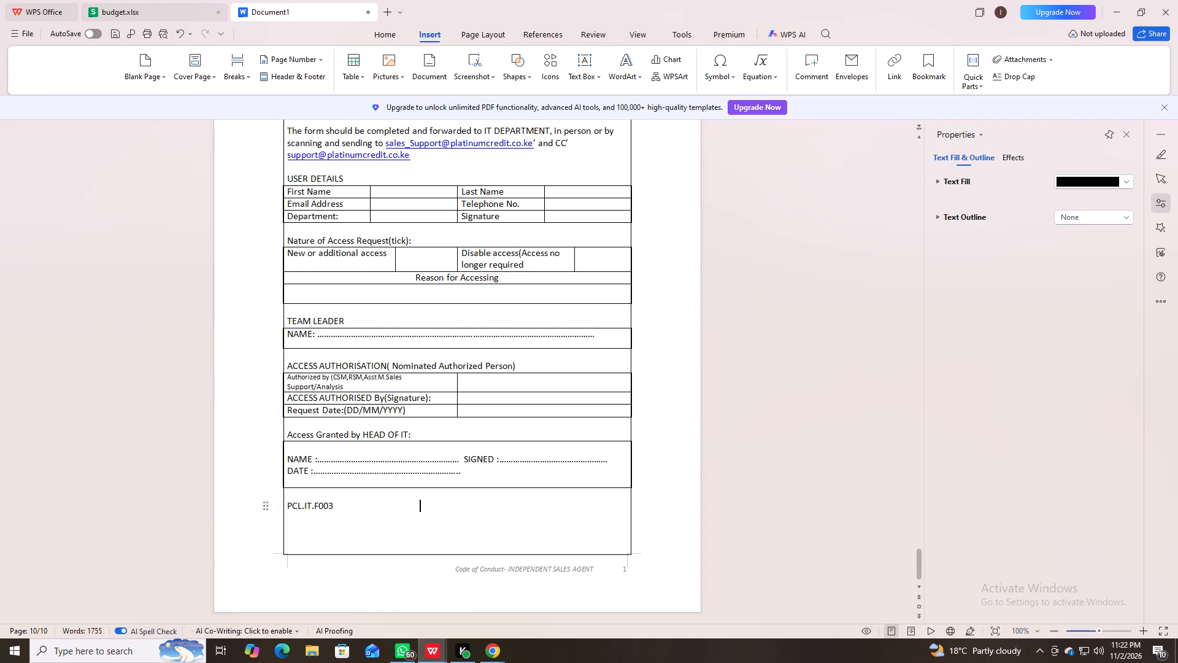
key(e)
text(FFE)
text(CTI)
text(VE)
key(space)
text(29)
key(period)
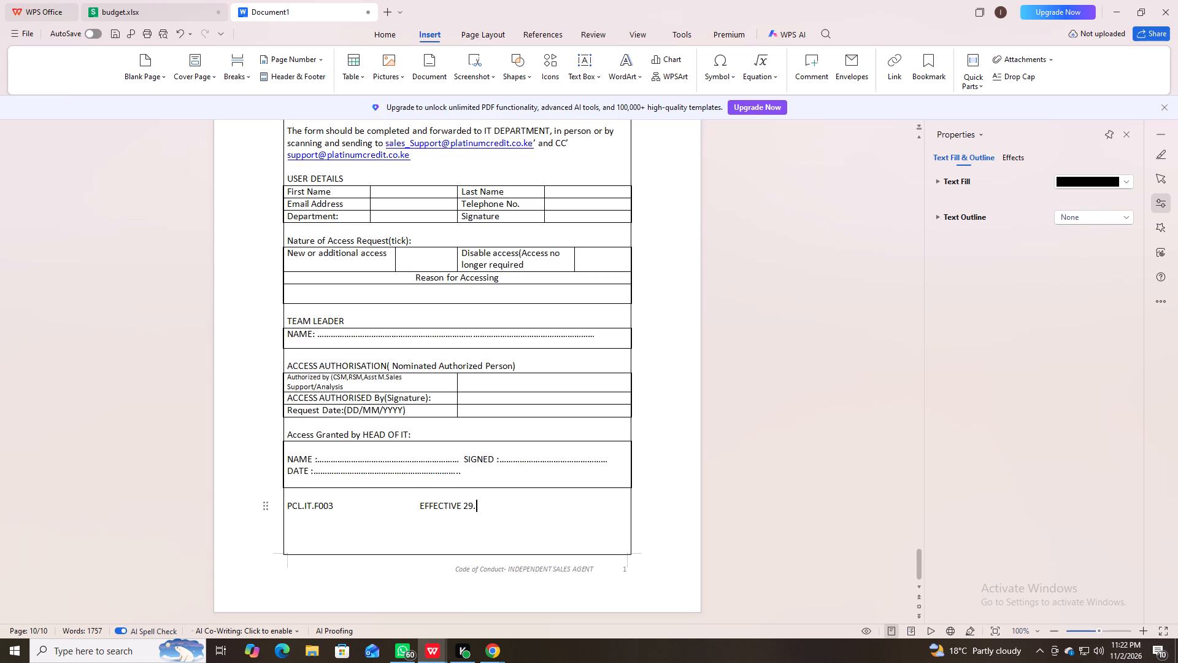
text(11)
key(period)
key(2)
key(0)
text(18)
key(period)
key(BackSpace)
key(space)
key(space)
key(space)
key(space)
Narrow the gap between the form code PCL.IT.F003 and EFFECTIVE 29.11.2018 by removing the extra spaces.
click(416, 508)
key(BackSpace)
key(BackSpace)
key(BackSpace)
key(BackSpace)
key(BackSpace)
key(BackSpace)
key(BackSpace)
key(BackSpace)
key(BackSpace)
key(BackSpace)
key(BackSpace)
key(BackSpace)
key(BackSpace)
key(BackSpace)
key(BackSpace)
key(BackSpace)
key(BackSpace)
key(BackSpace)
key(BackSpace)
key(BackSpace)
key(BackSpace)
key(BackSpace)
key(BackSpace)
key(BackSpace)
key(BackSpace)
key(BackSpace)
key(BackSpace)
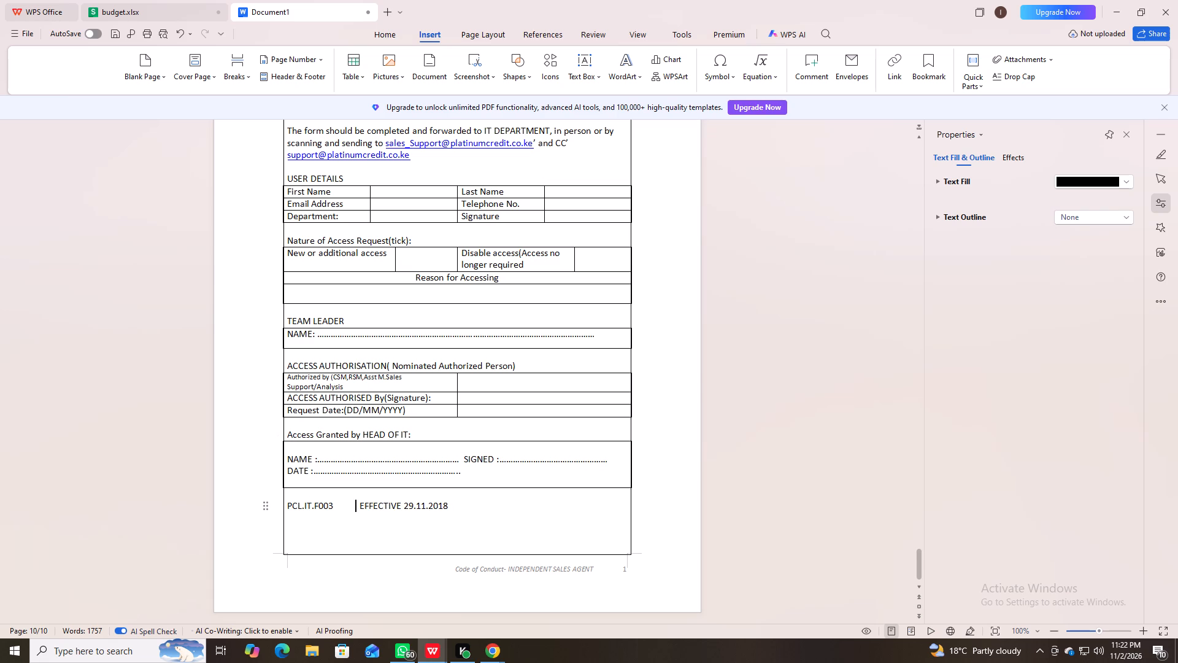
Add REVISION 03 after the effective date on the form's closing line.
click(461, 505)
click(463, 505)
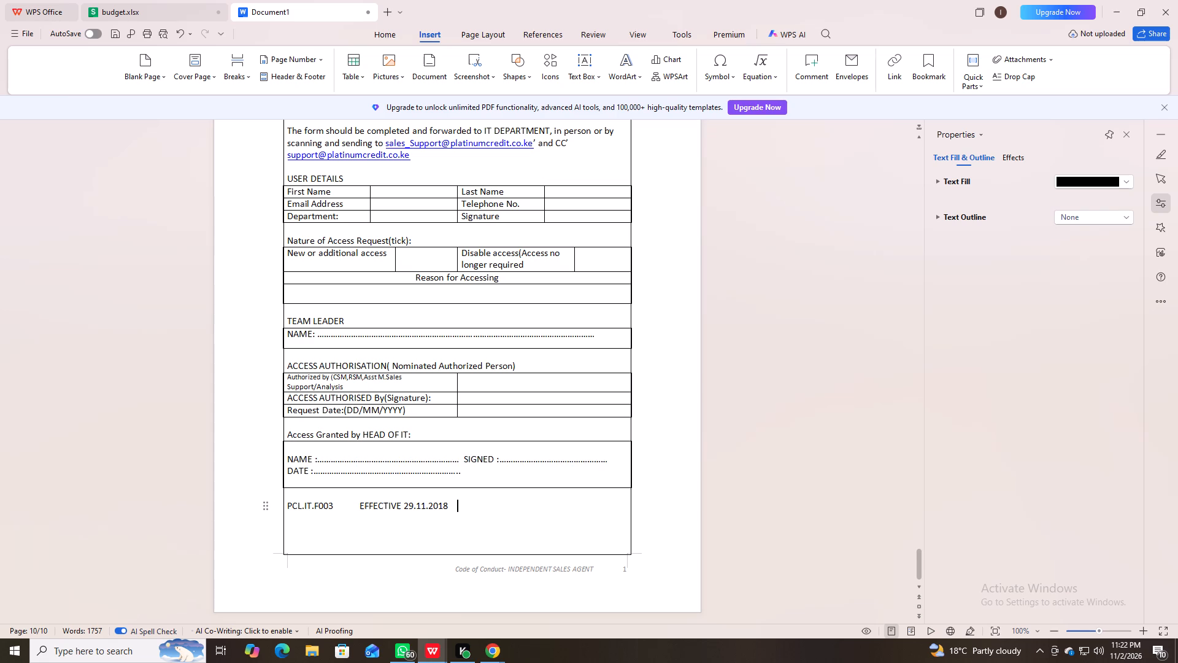
click(463, 505)
click(463, 505)
text(REV)
key(i)
text(SIO)
text(N)
key(space)
text(03)
Add PG 1 OF 1 at the end of the closing line, spaced apart from REVISION 03.
key(space)
key(space)
key(space)
key(space)
key(space)
key(space)
key(space)
key(space)
key(space)
key(space)
key(space)
key(space)
key(space)
key(space)
key(space)
key(space)
text(PG)
key(space)
text(1 OF 1)
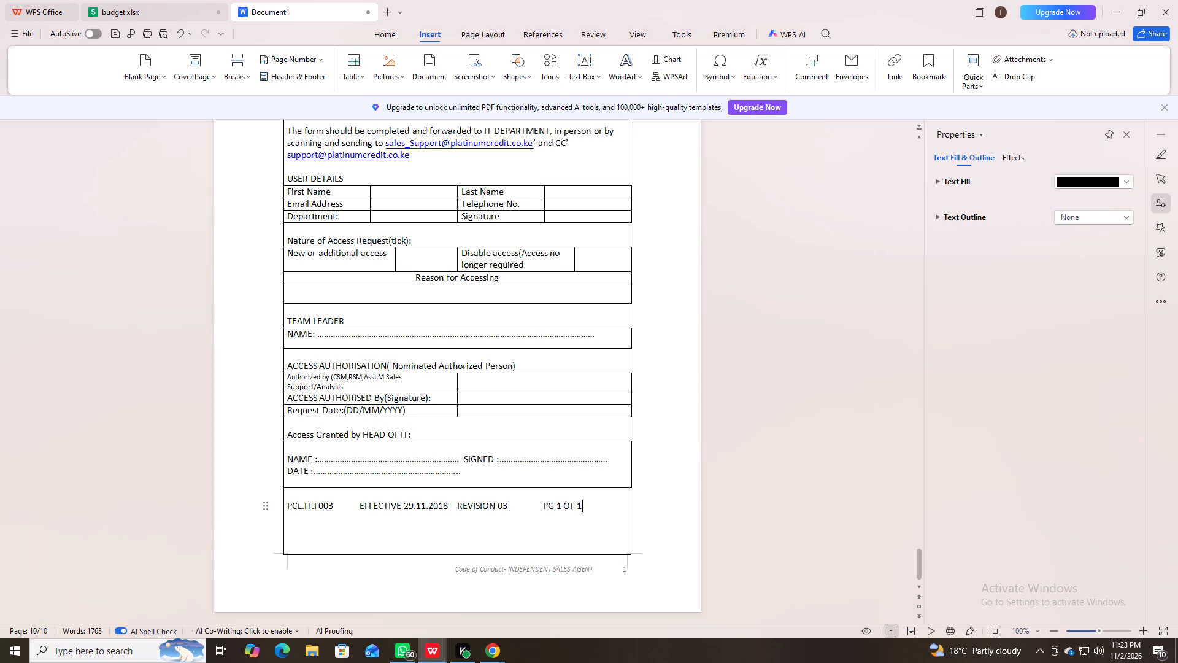
key(Return)
key(BackSpace)
Review the document backwards from the access request form through the code of conduct text to the Table of Contents.
click(655, 567)
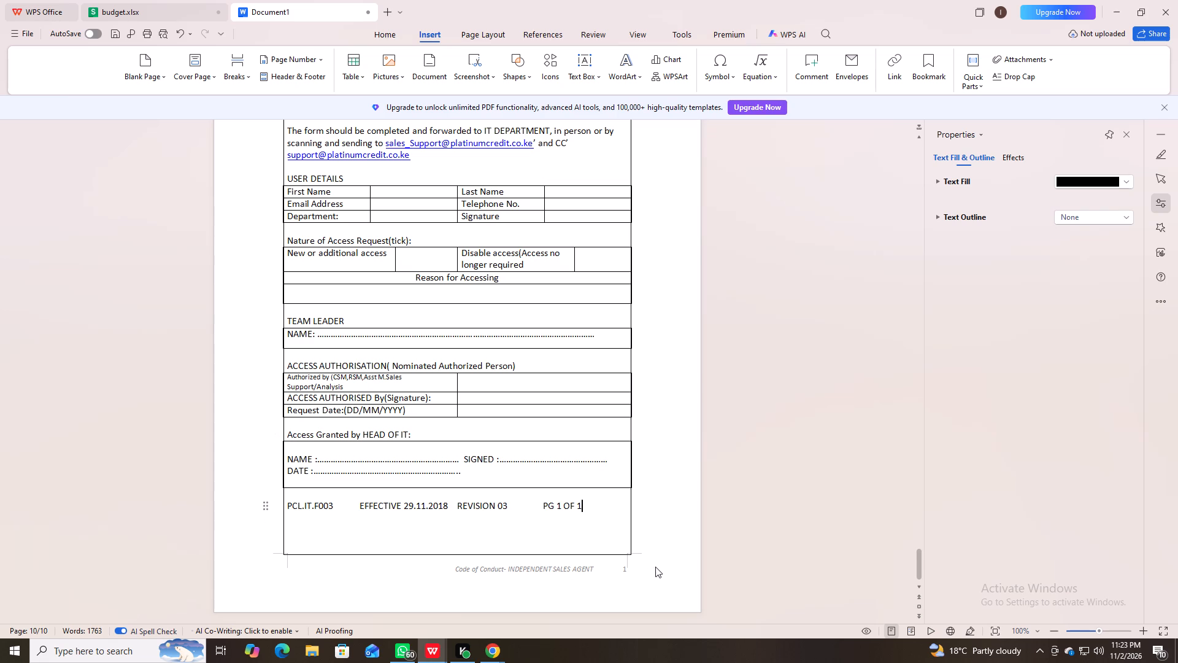
scroll(656, 567, down, 1)
scroll(643, 573, up, 10)
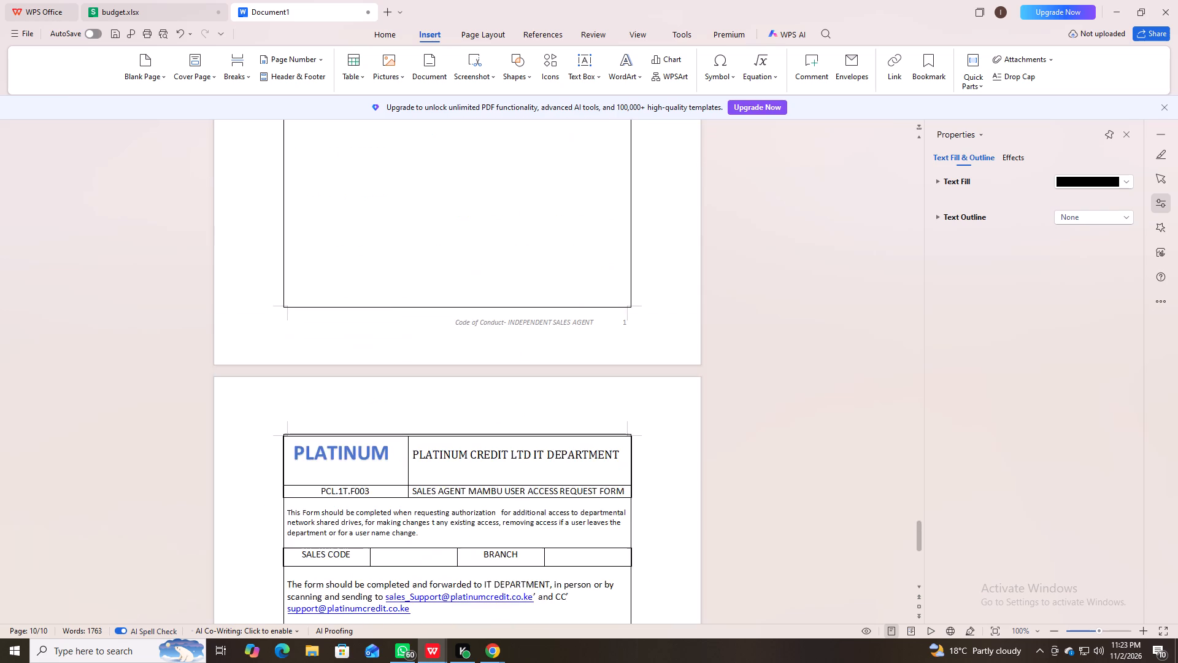
scroll(641, 574, up, 18)
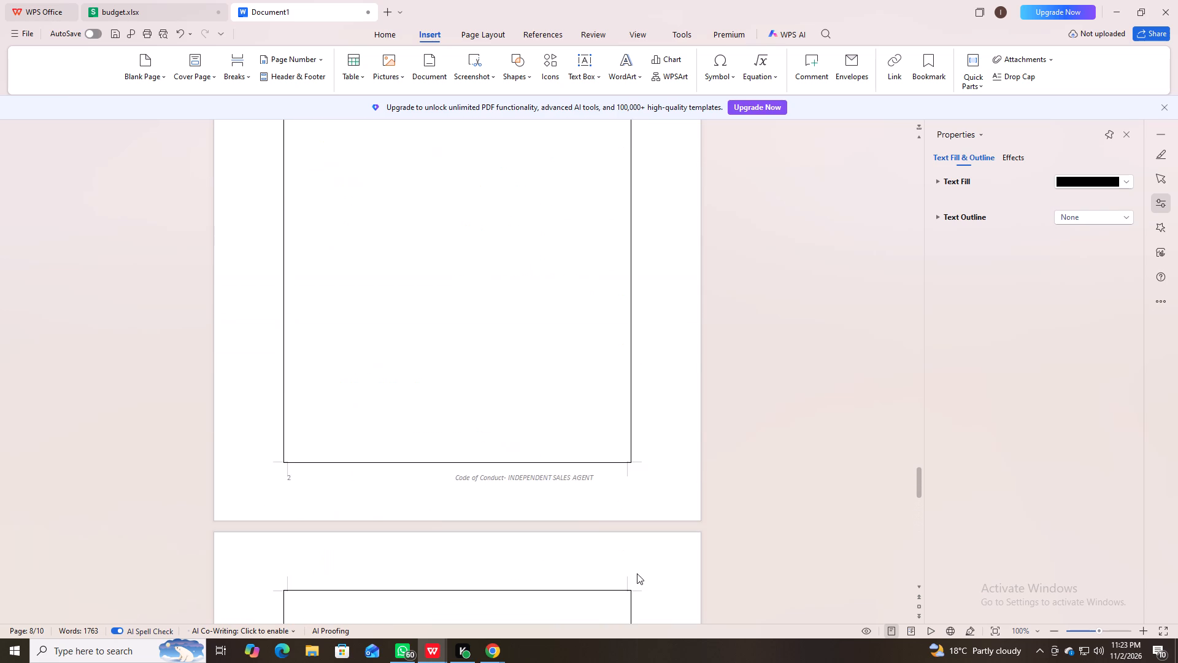
scroll(637, 573, up, 16)
scroll(631, 583, up, 6)
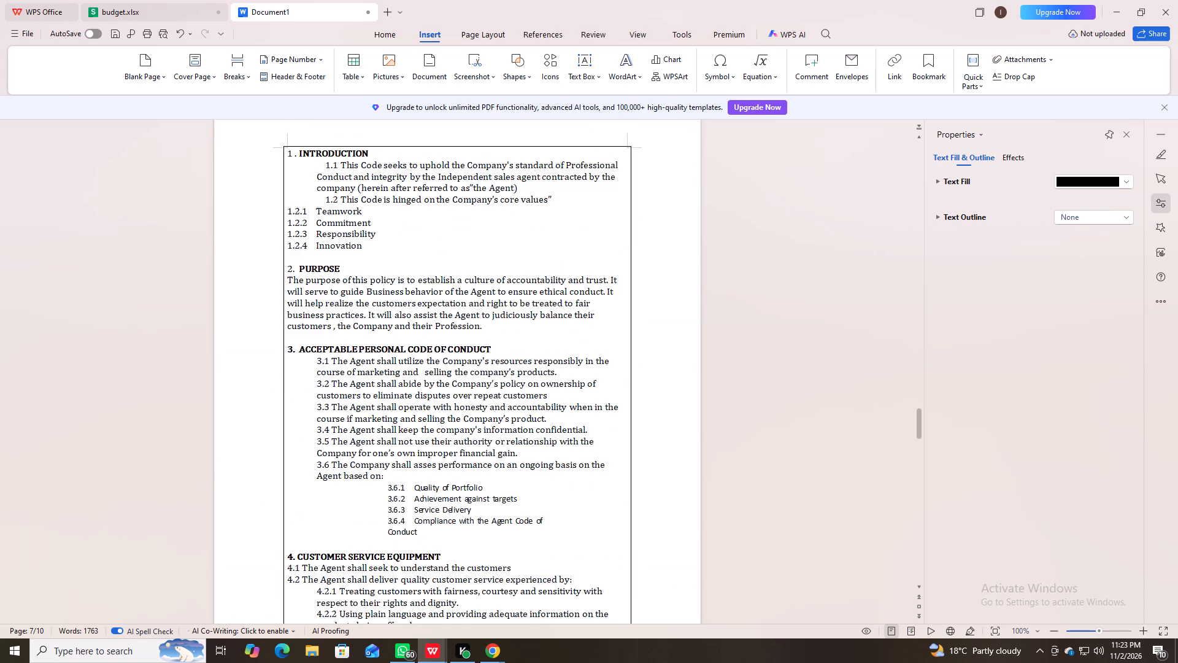
scroll(631, 583, up, 15)
scroll(628, 584, up, 6)
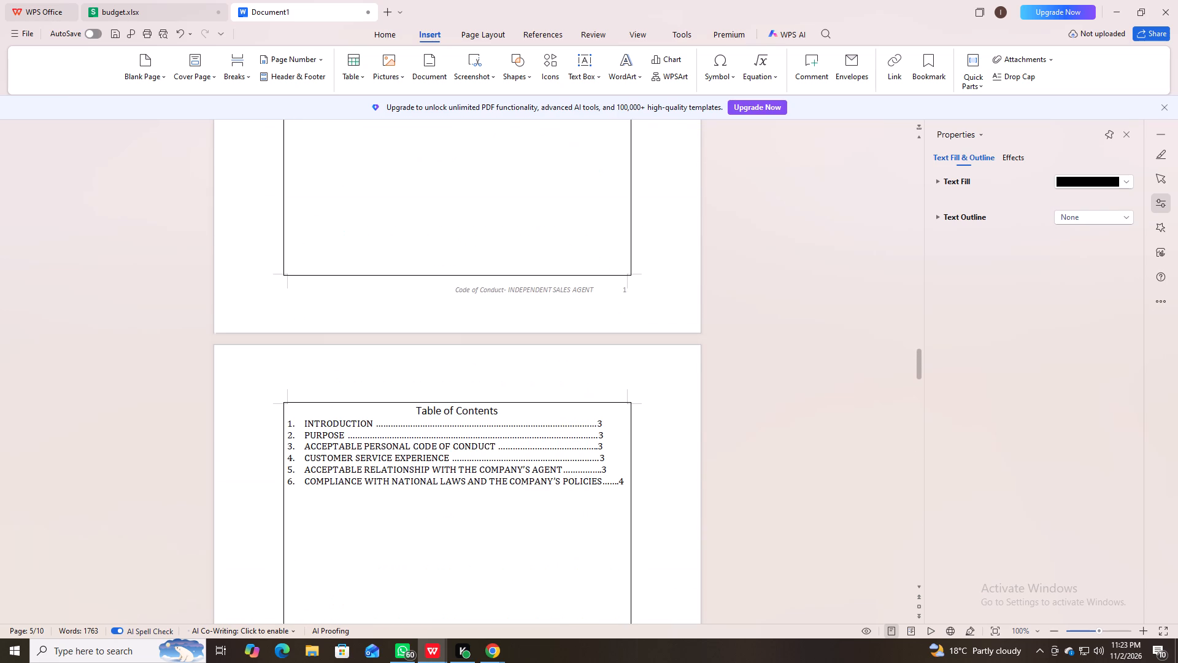
Save the document.
key(ctrl+s)
key(ctrl+s)
key(ctrl+s)
key(ctrl+s)
key(ctrl+s)
key(ctrl+s)
key(ctrl+s)
key(ctrl+s)
key(ctrl+s)
key(ctrl+s)
key(ctrl+s)
key(ctrl+s)
key(ctrl+s)
key(ctrl+s)
key(ctrl+s)
key(ctrl+s)
key(ctrl+s)
key(ctrl+s)
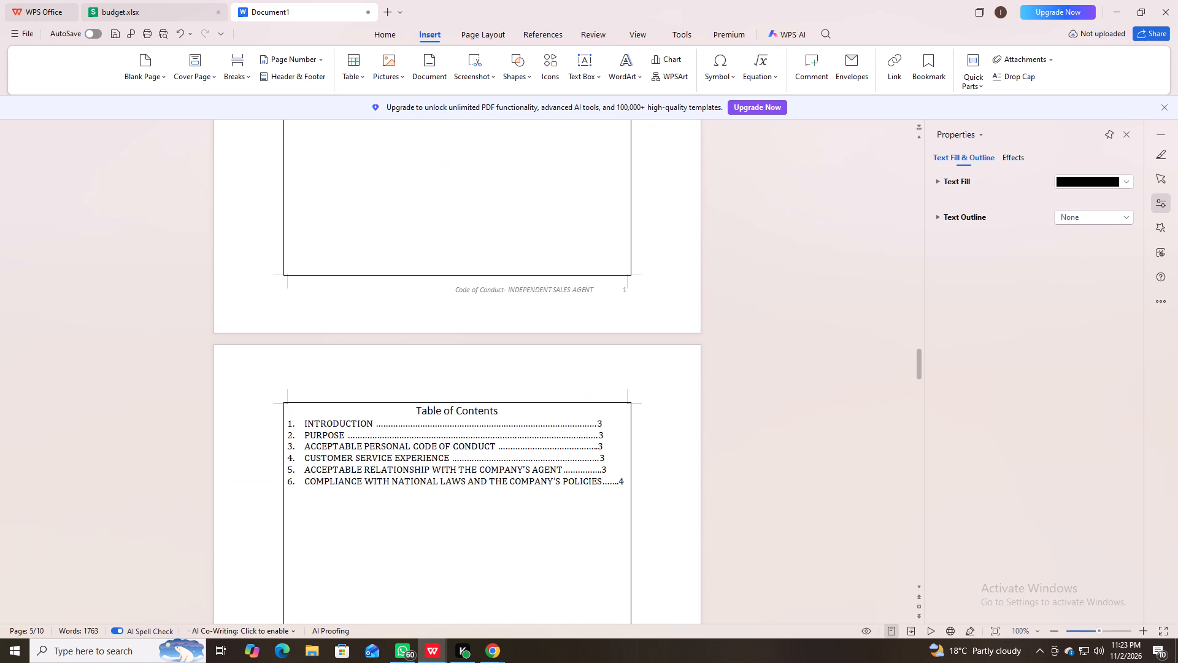
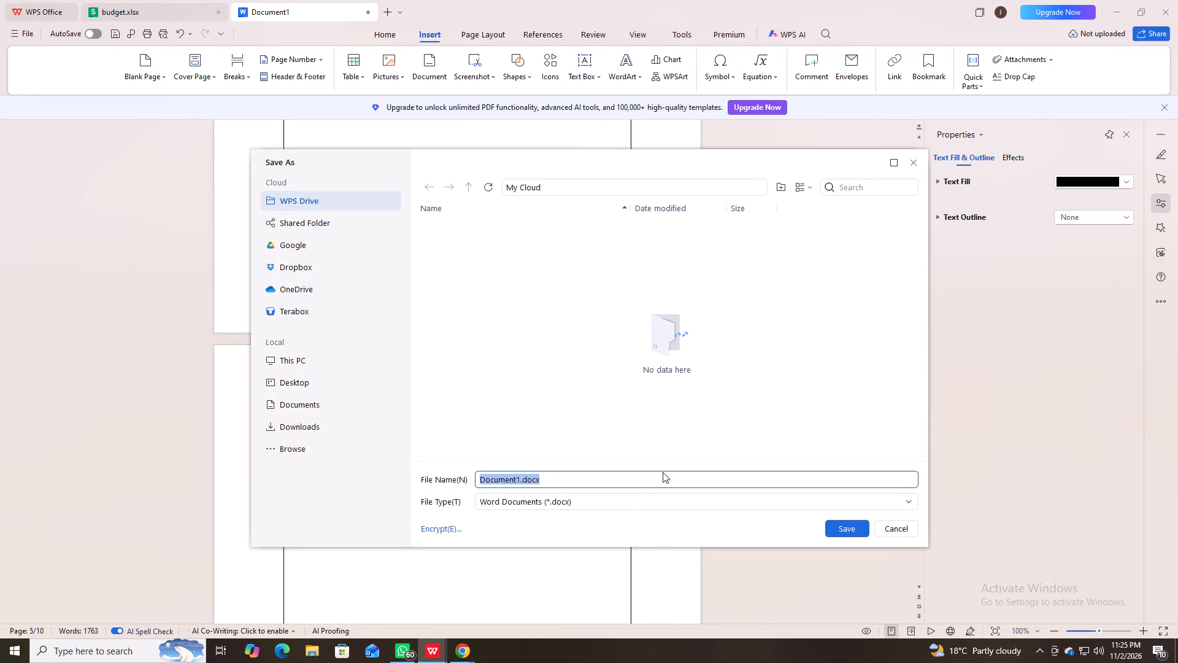
Name the file PLATINUM CREDIT TERMS AND CONDITIONS FOR EMPLOYEES and save it as a Word document (*.docx) in WPS Drive's My Cloud.
key(p)
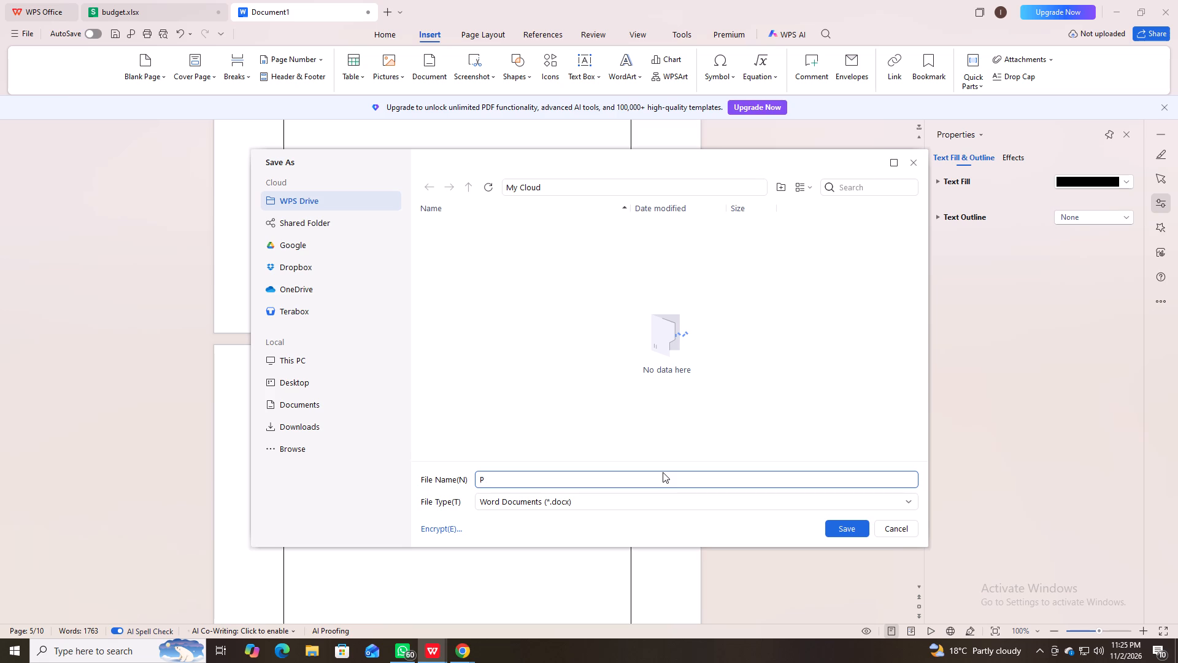
text(LA)
key(t)
text(INU)
text(M)
key(space)
text(CRED)
text(IT TER)
text(MS A)
text(ND C)
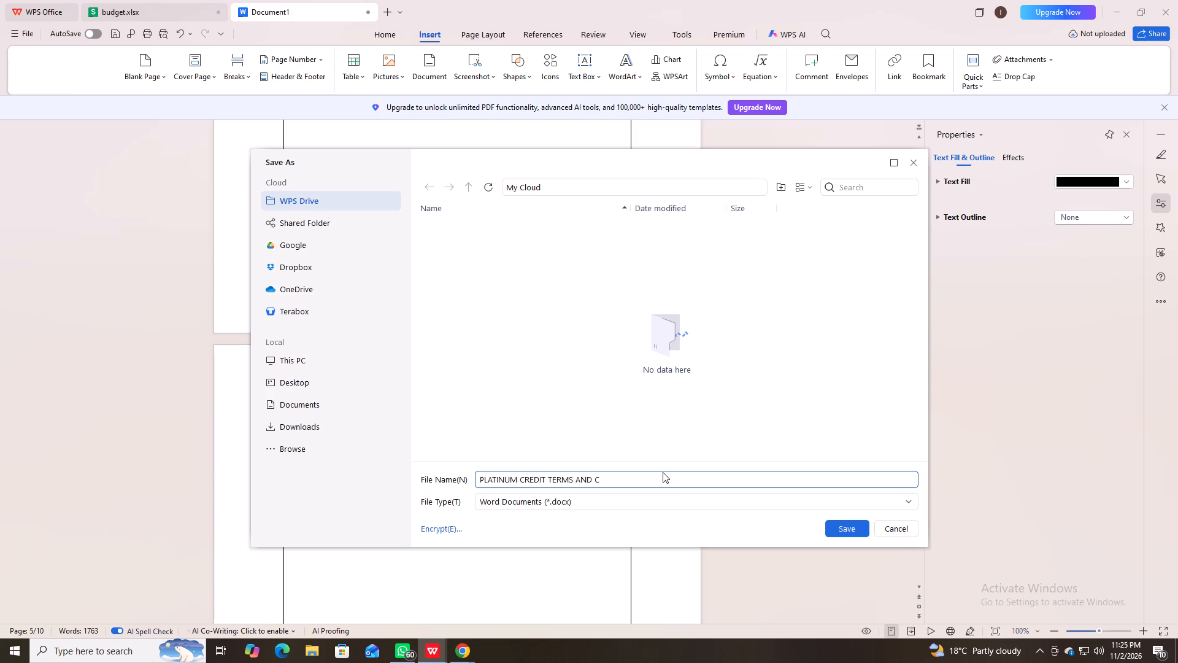
text(ON)
text(DITIONS FOR)
key(space)
text(EMPLOYEES)
key(Return)
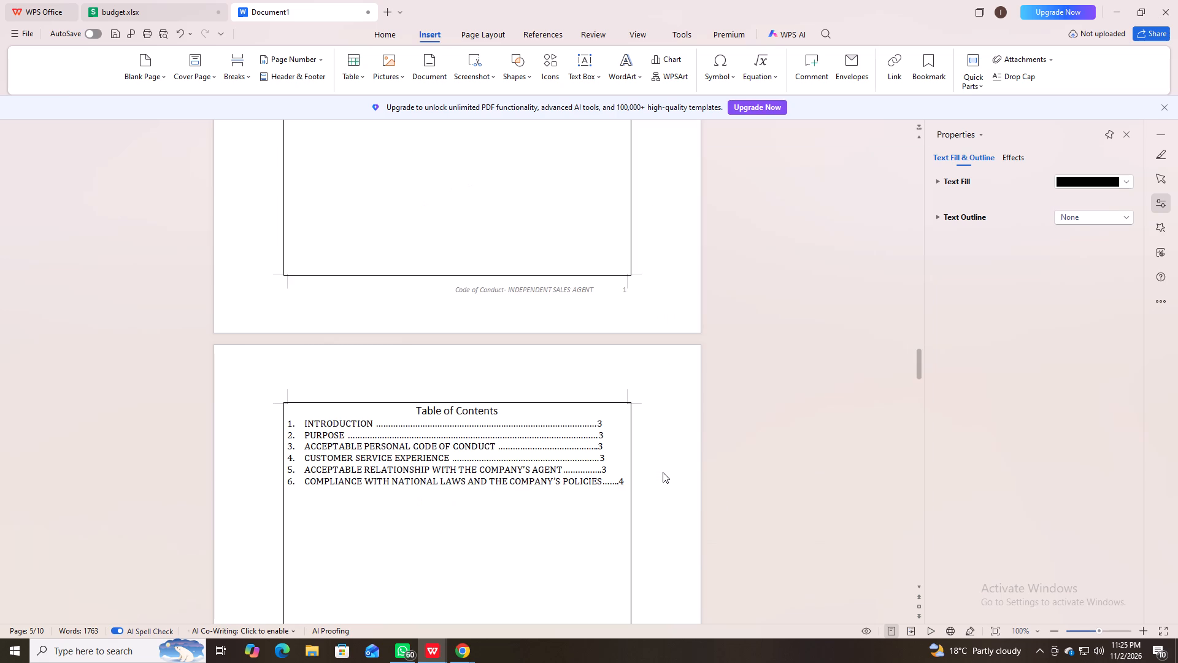
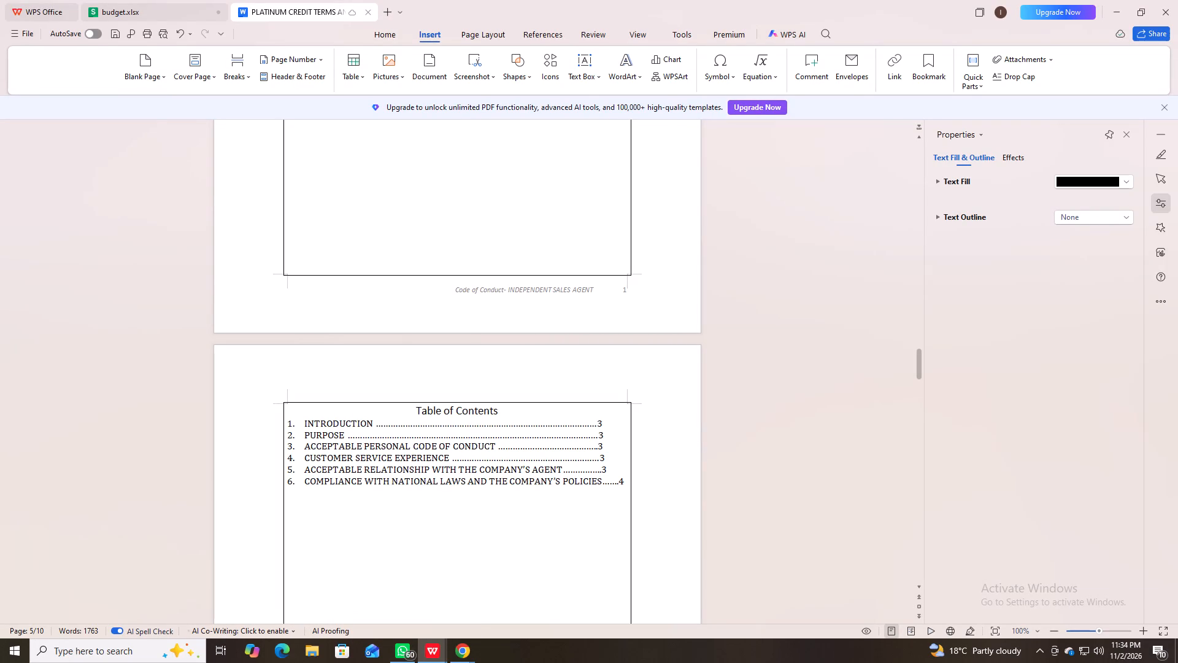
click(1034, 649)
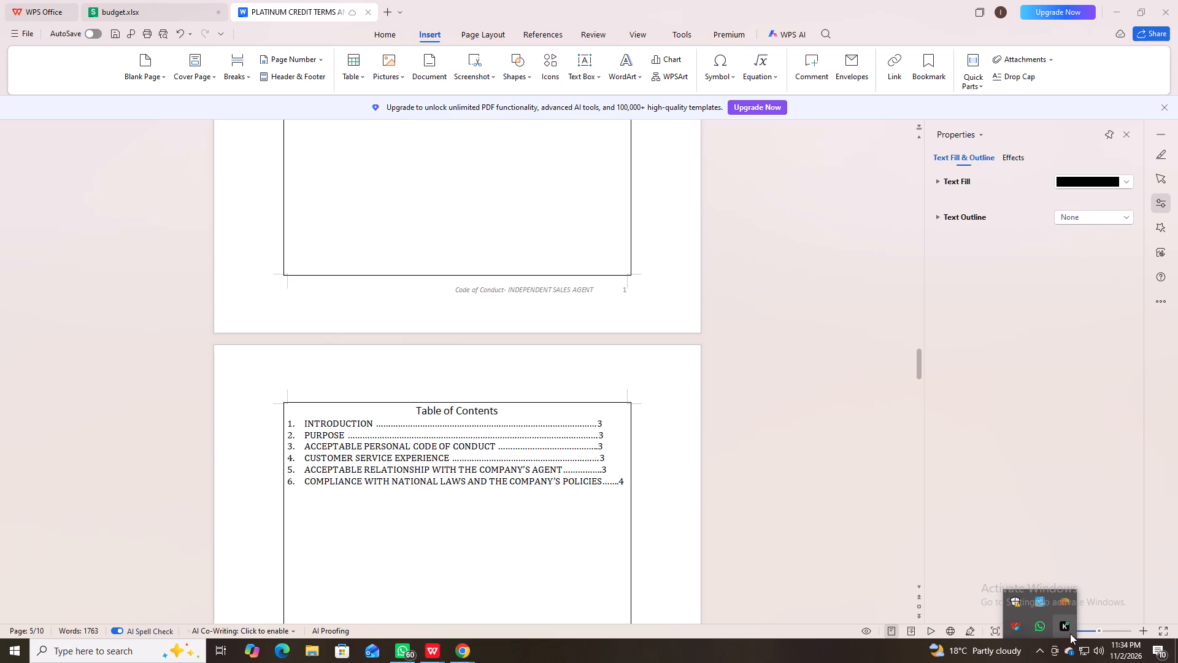
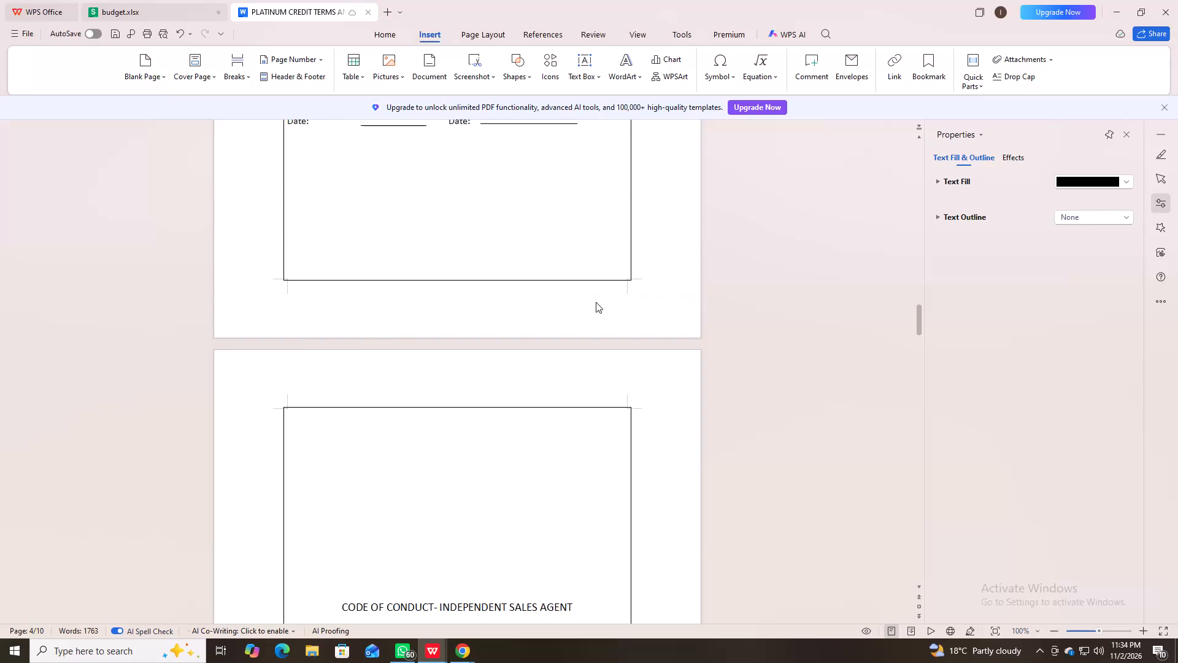
Review the document's opening pages to check which ones carry the PLATINUM heading.
scroll(596, 302, up, 5)
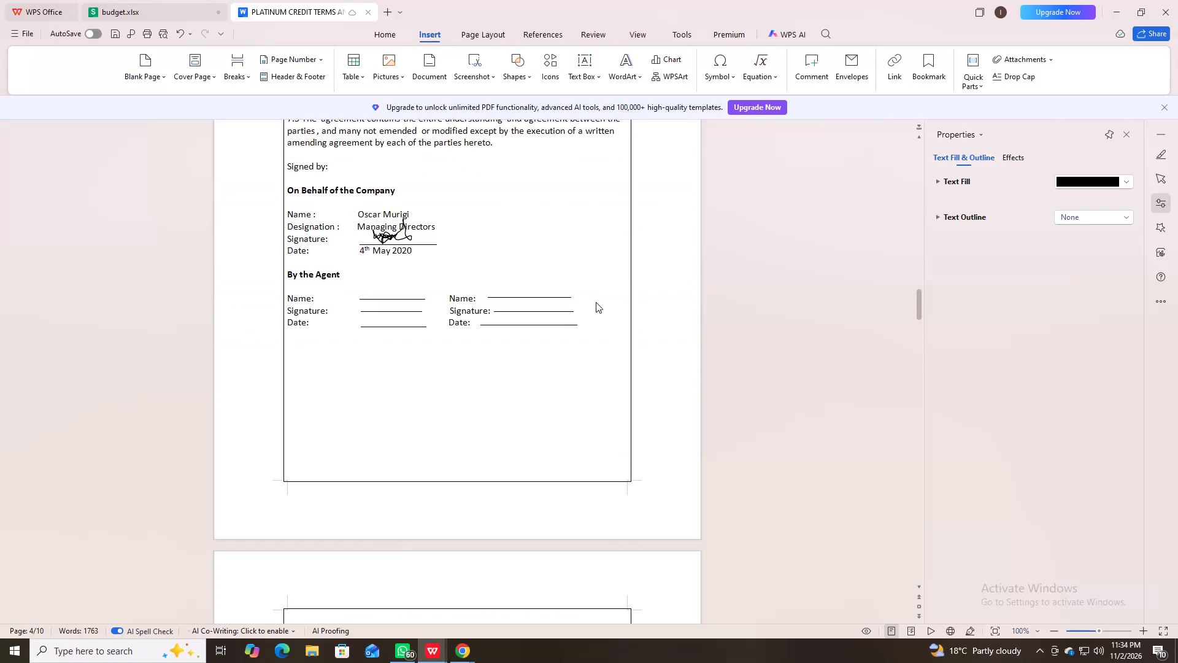
scroll(596, 302, up, 20)
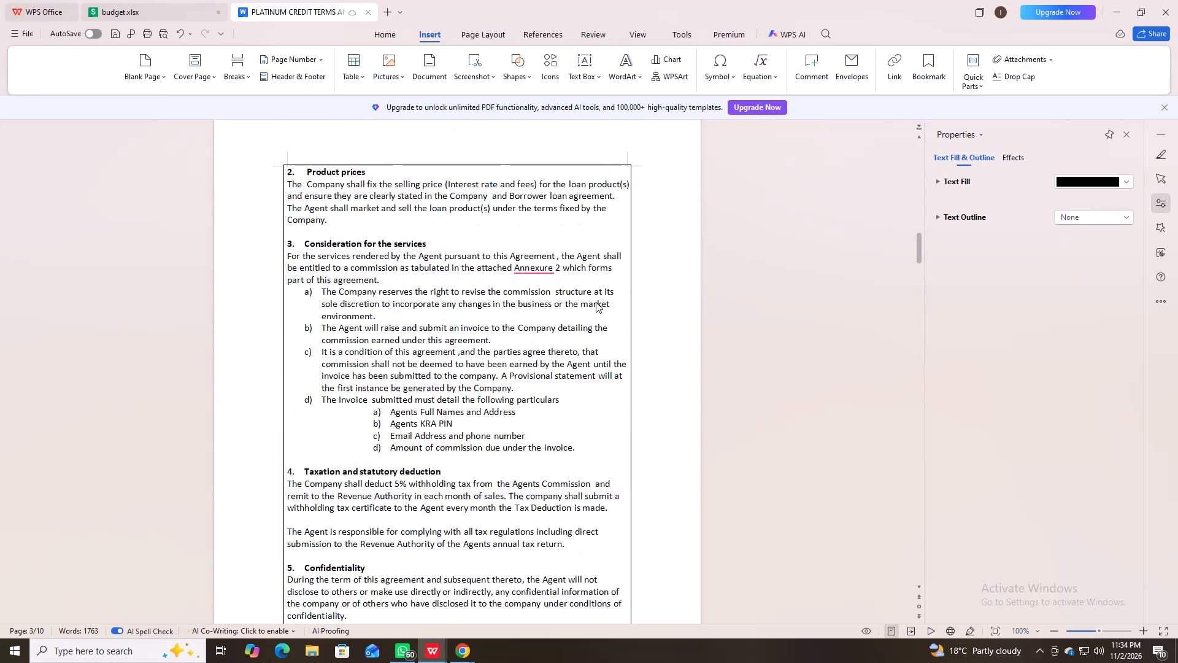
scroll(596, 302, up, 20)
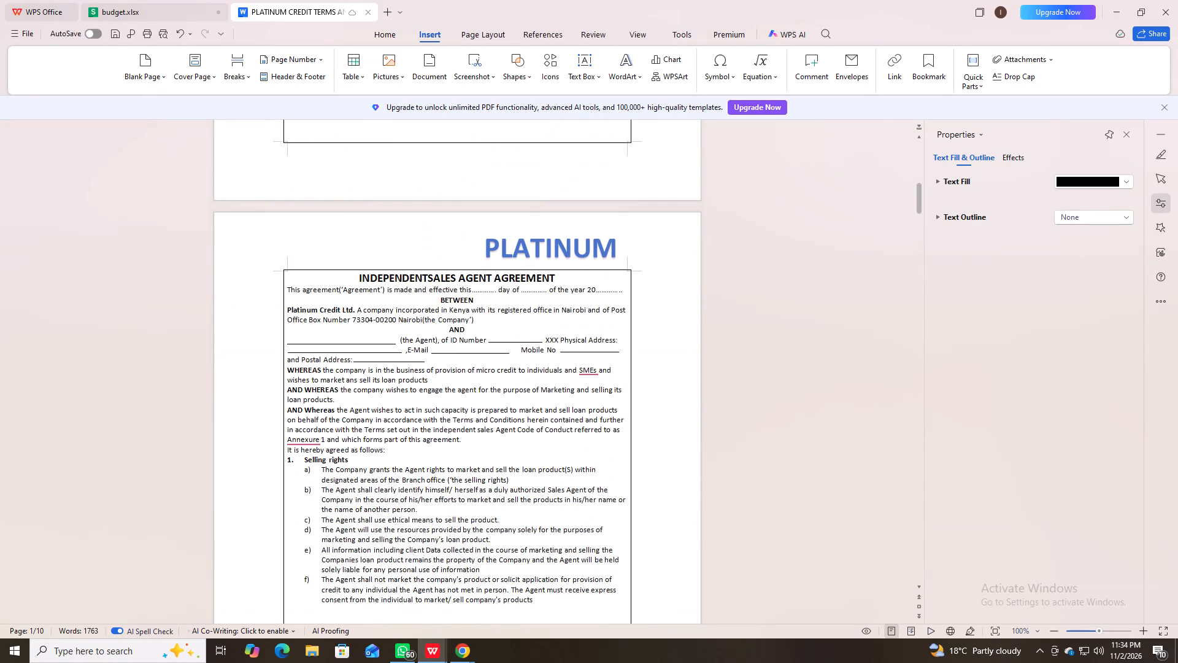
scroll(595, 300, up, 18)
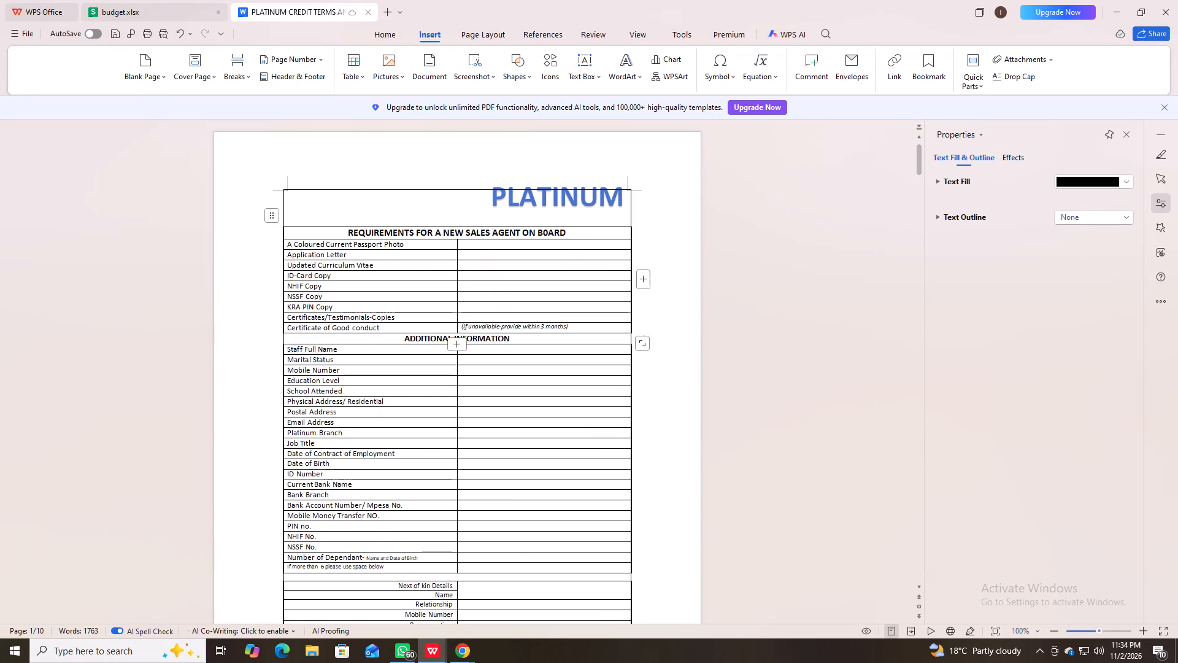
scroll(594, 300, up, 4)
scroll(594, 300, down, 15)
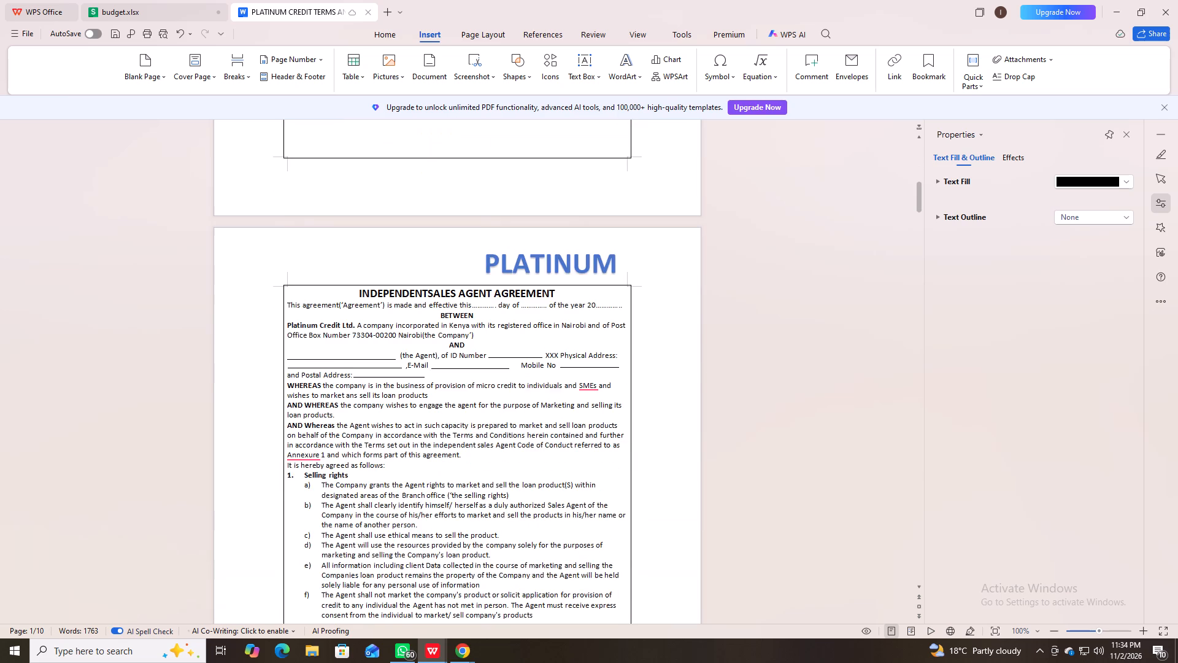
scroll(594, 300, down, 16)
scroll(593, 300, down, 5)
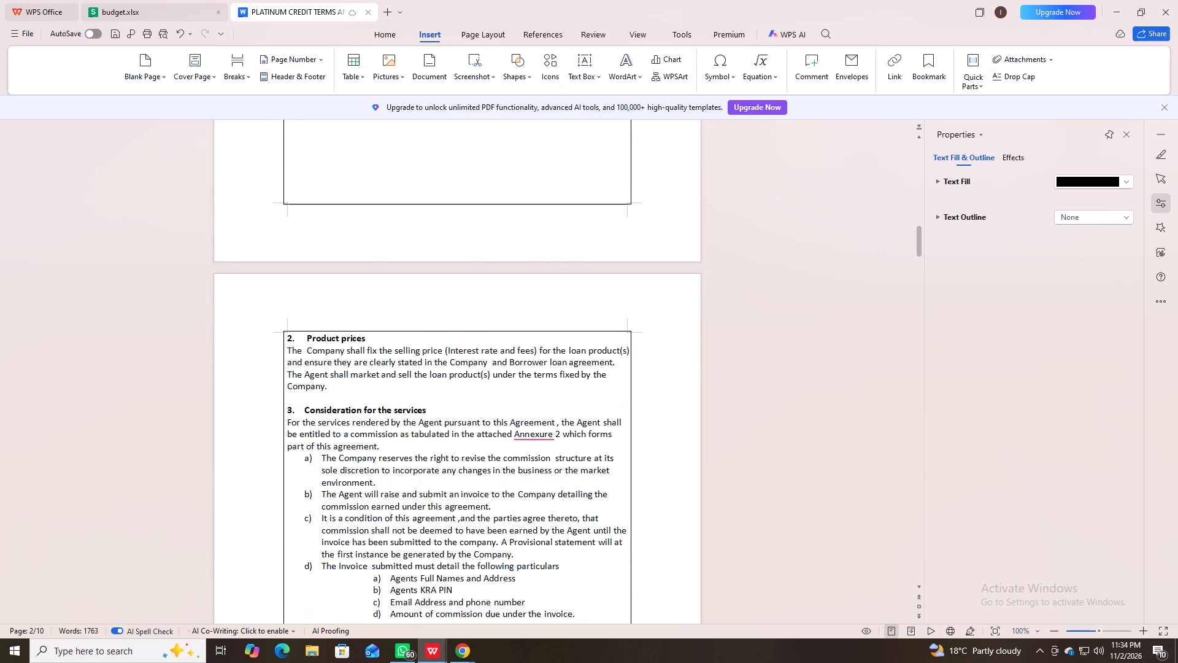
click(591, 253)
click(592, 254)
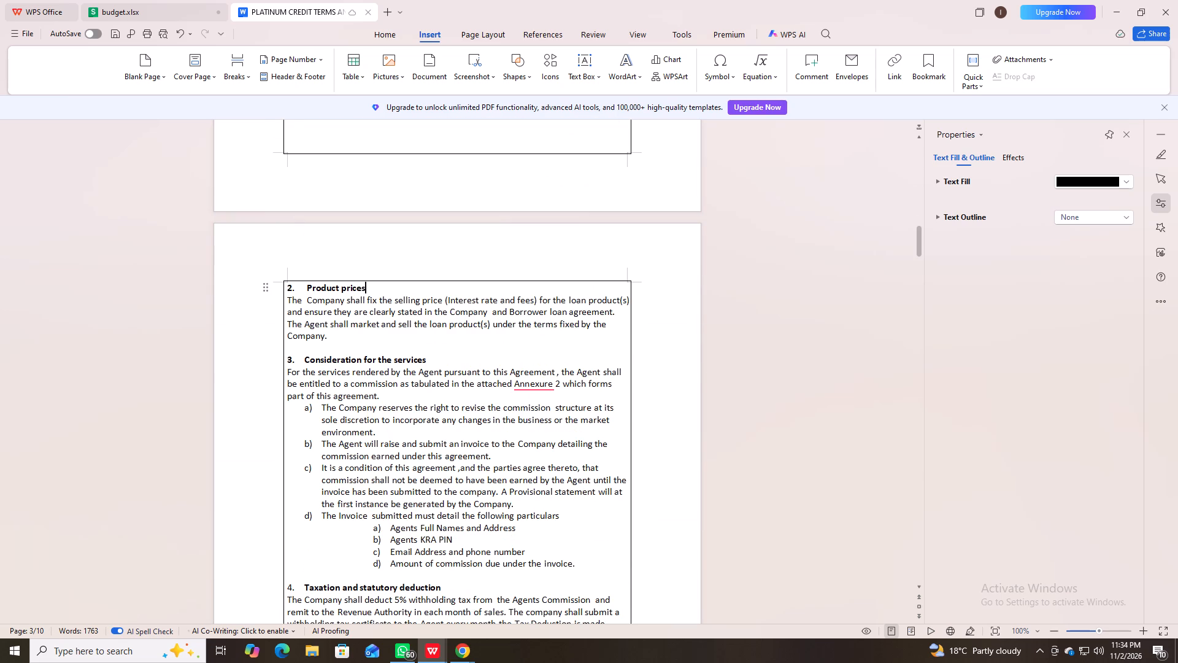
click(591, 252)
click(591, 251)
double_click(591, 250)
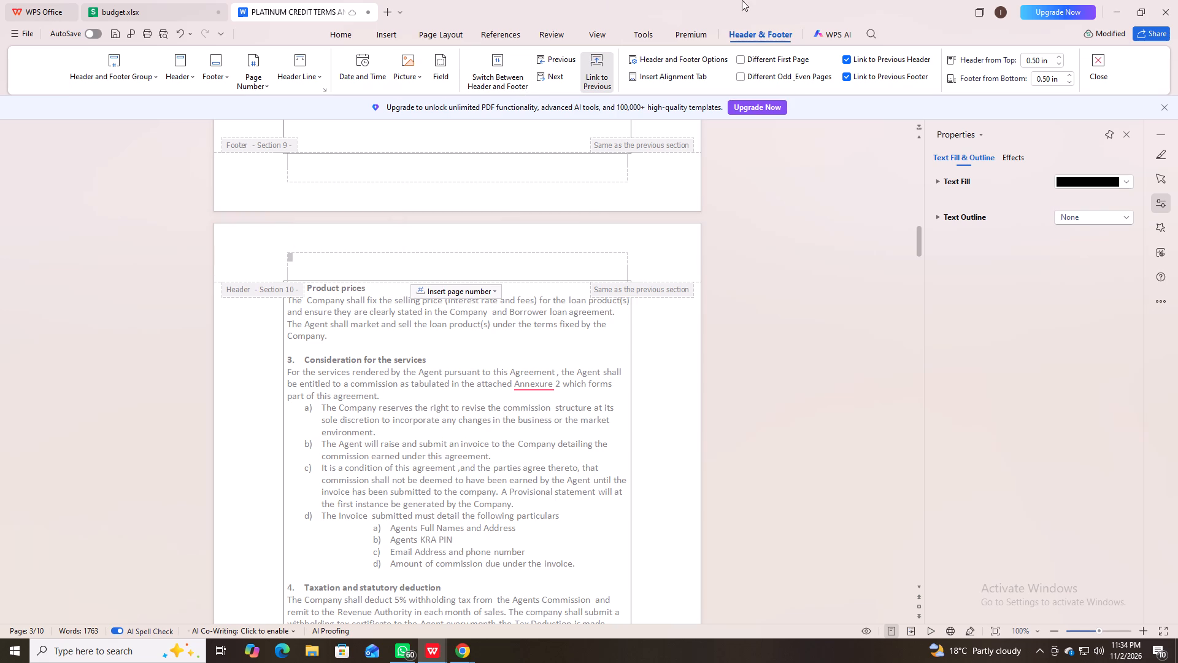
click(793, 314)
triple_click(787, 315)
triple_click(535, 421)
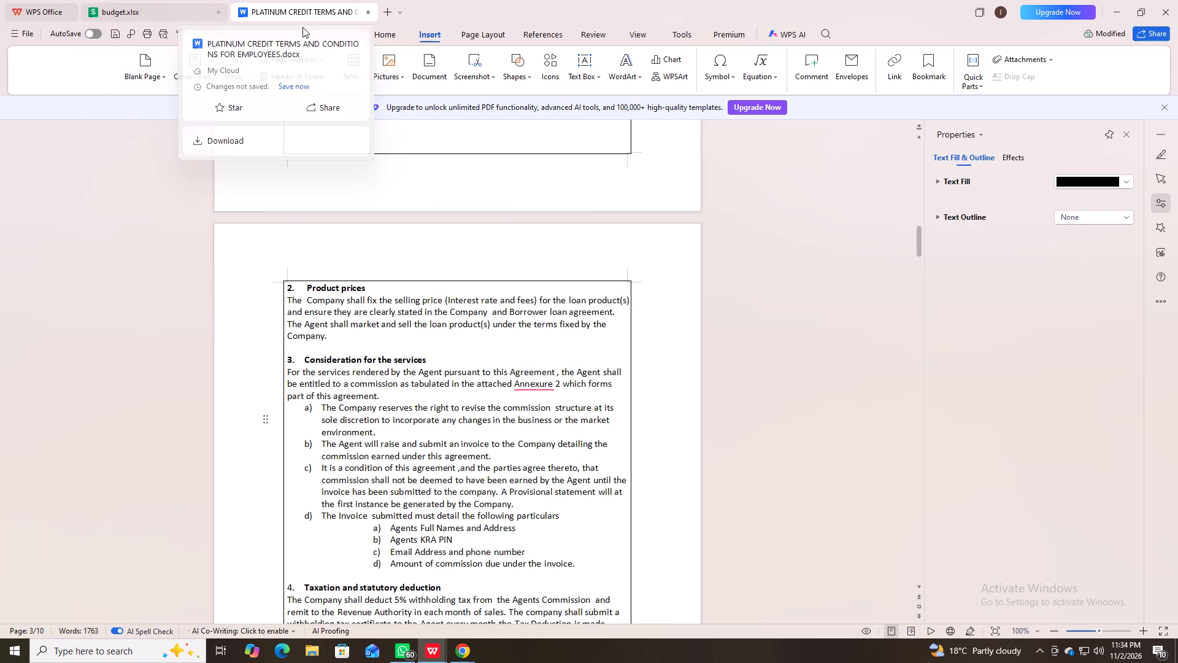
Insert blue preset WordArt on page 3 and position it in the top margin above the Product prices section.
click(390, 40)
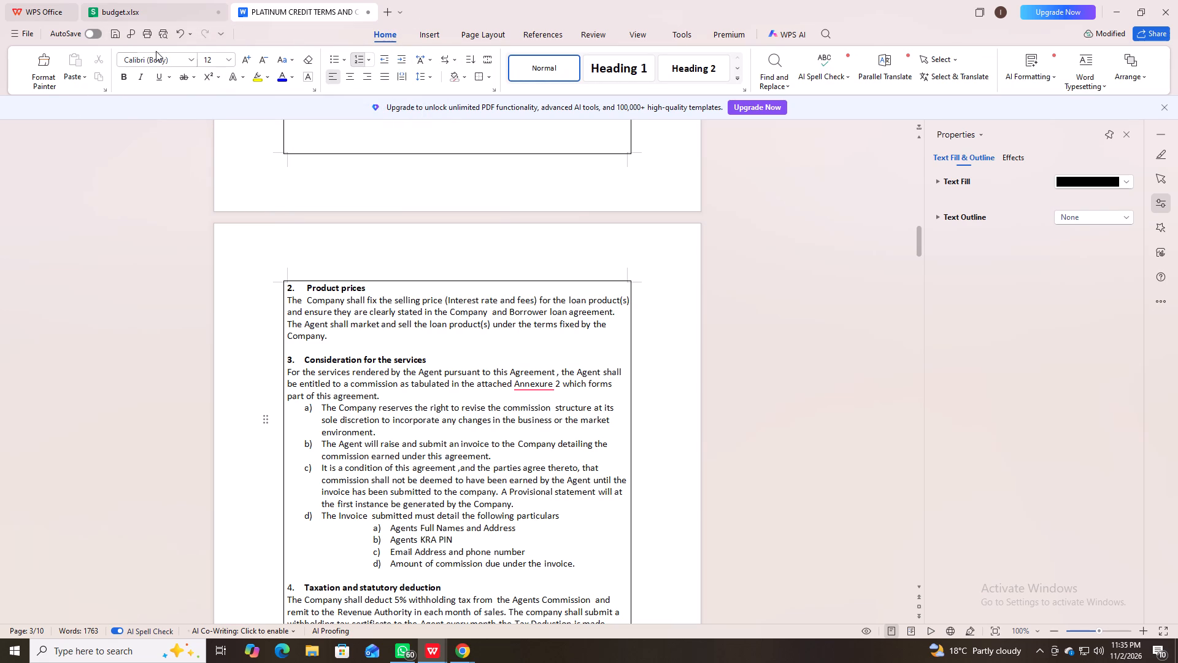
click(430, 37)
click(623, 63)
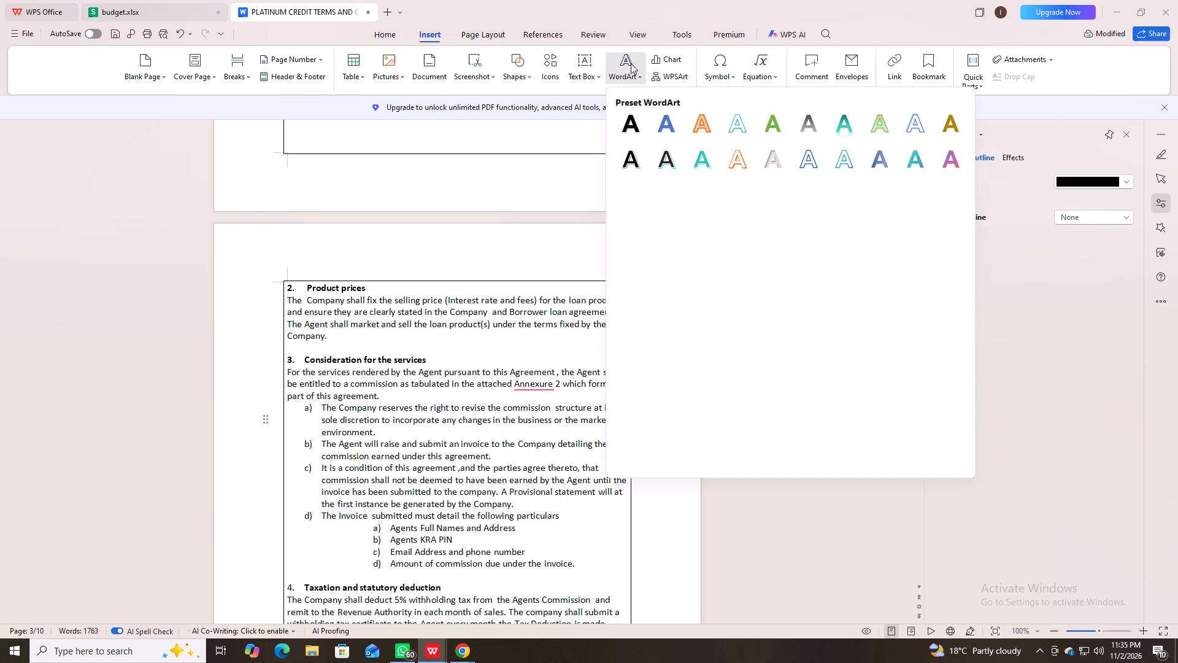
click(663, 123)
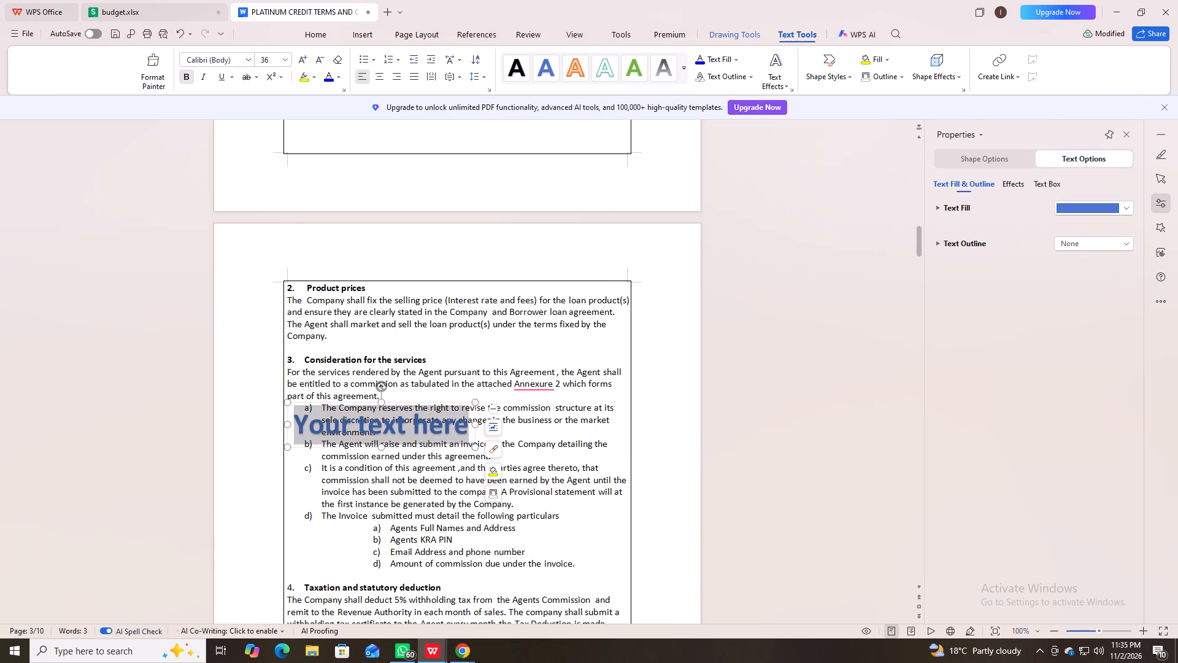
drag(430, 401, 593, 225)
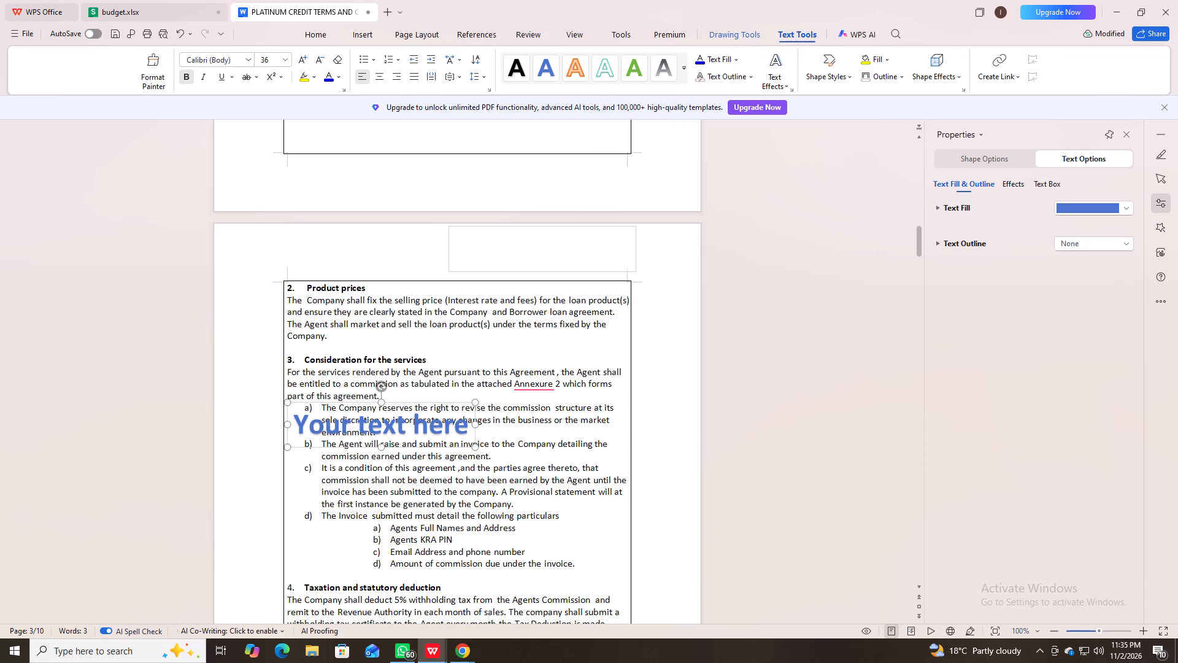
drag(593, 225, 595, 241)
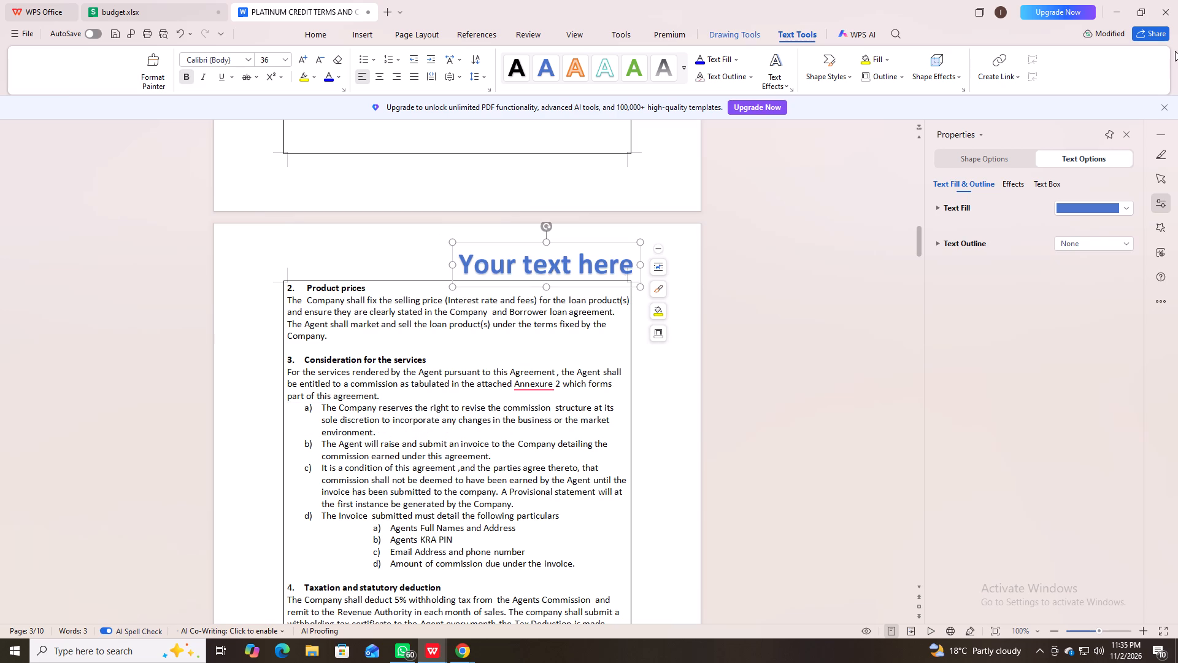
Replace the placeholder text of the page 3 WordArt with PLATINUM.
double_click(636, 274)
click(636, 274)
double_click(631, 265)
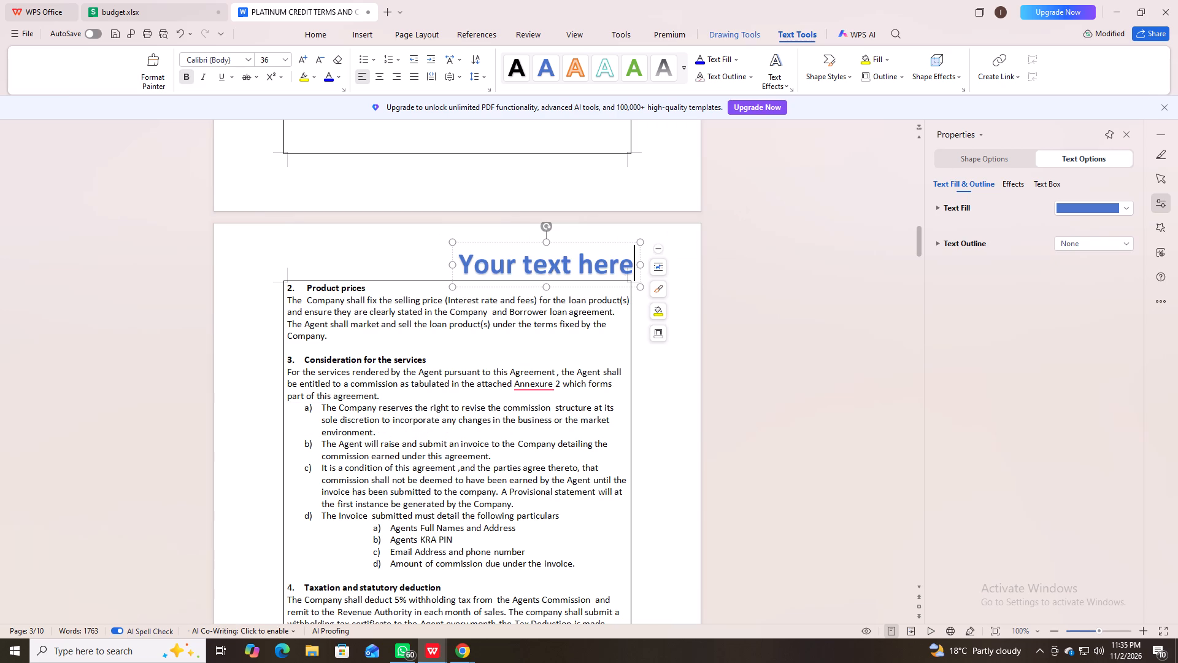
click(631, 266)
click(631, 266)
click(631, 266)
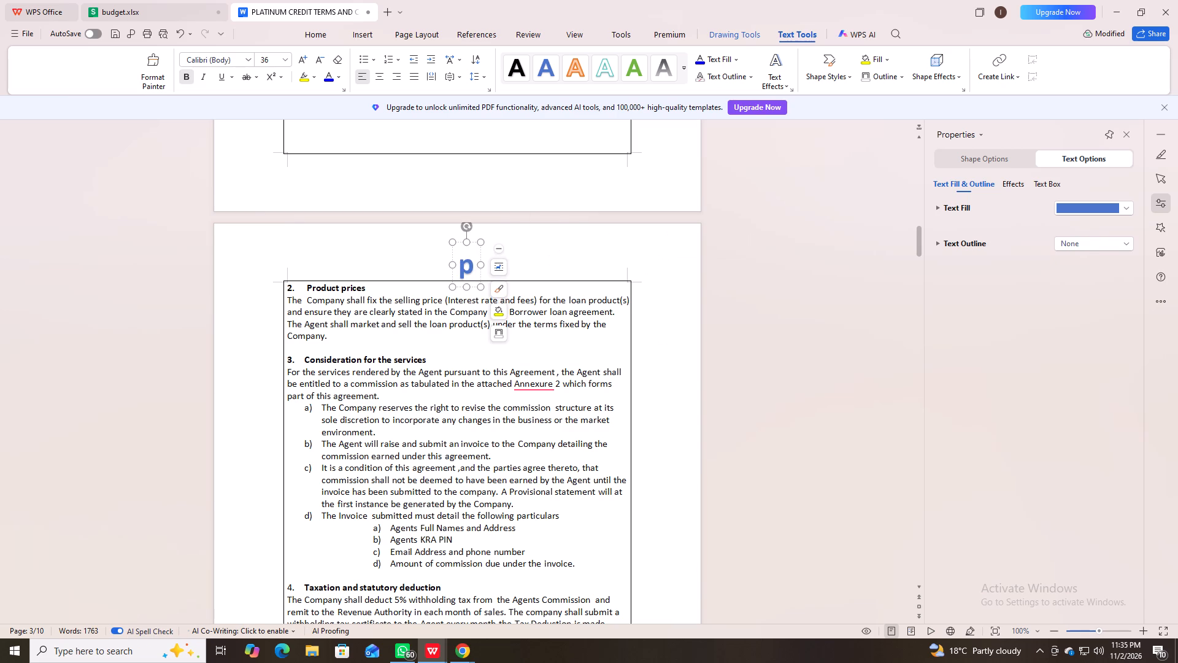
key(l)
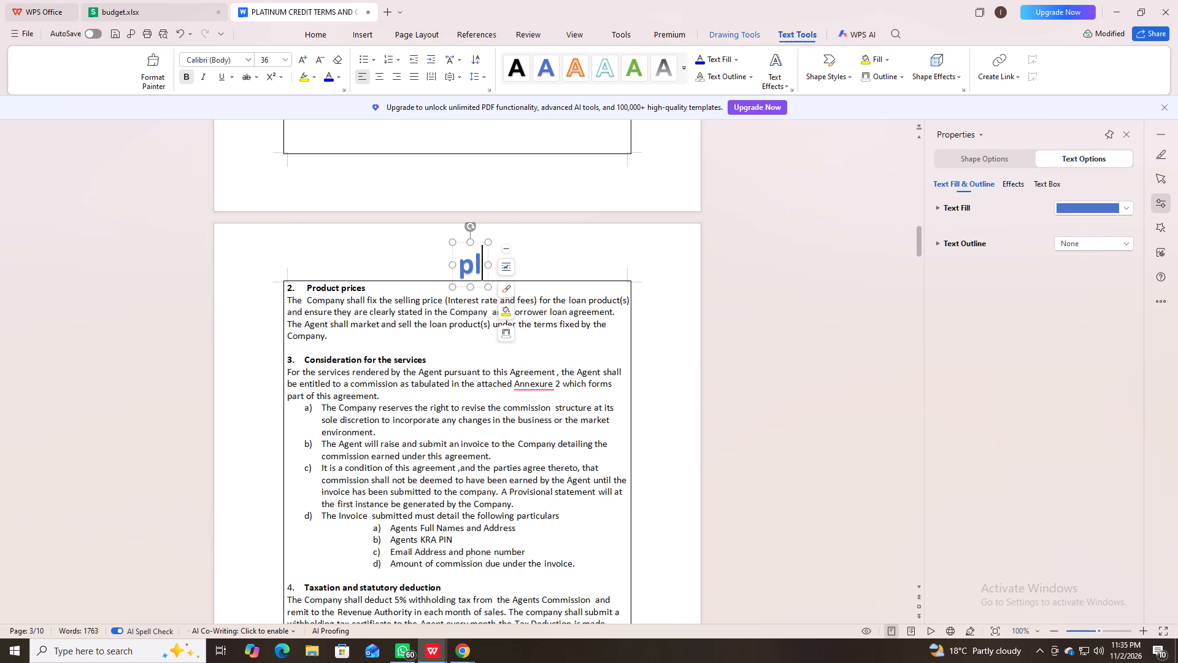
key(BackSpace)
key(BackSpace)
text(PLA)
text(TINU)
key(m)
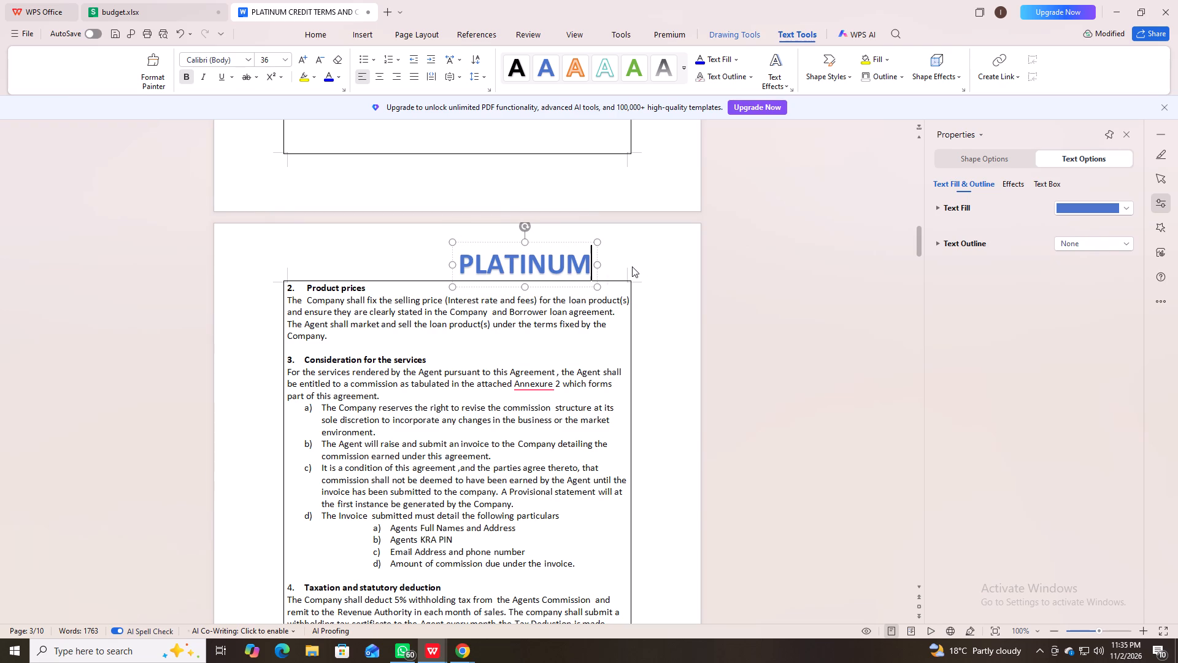
click(658, 414)
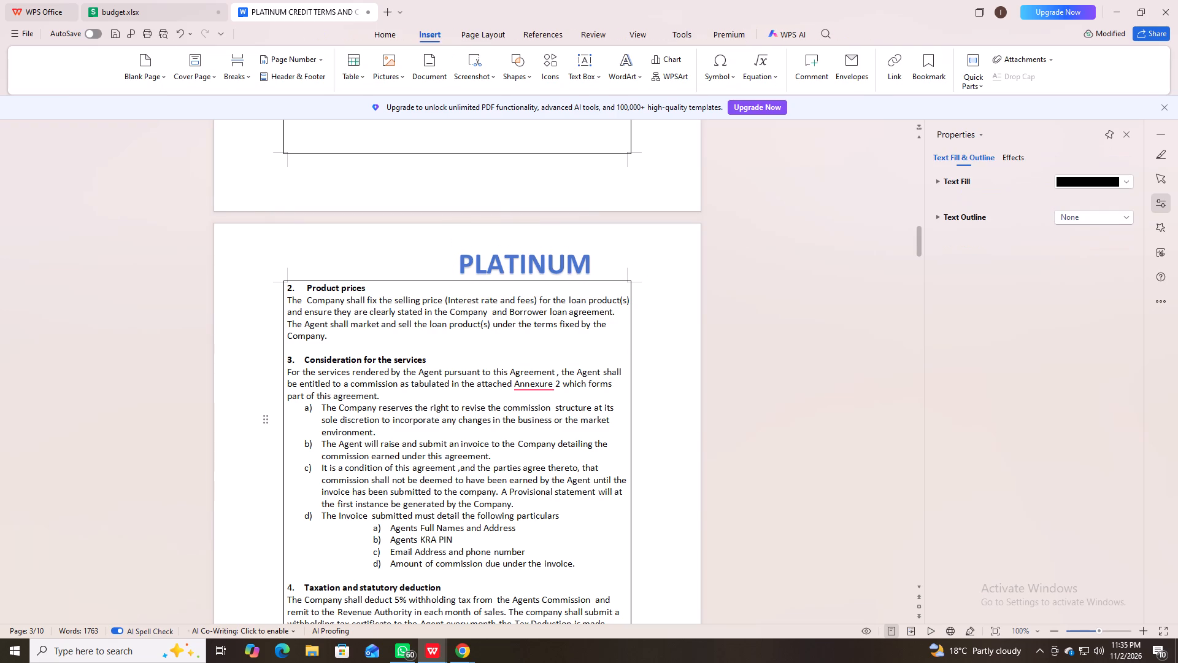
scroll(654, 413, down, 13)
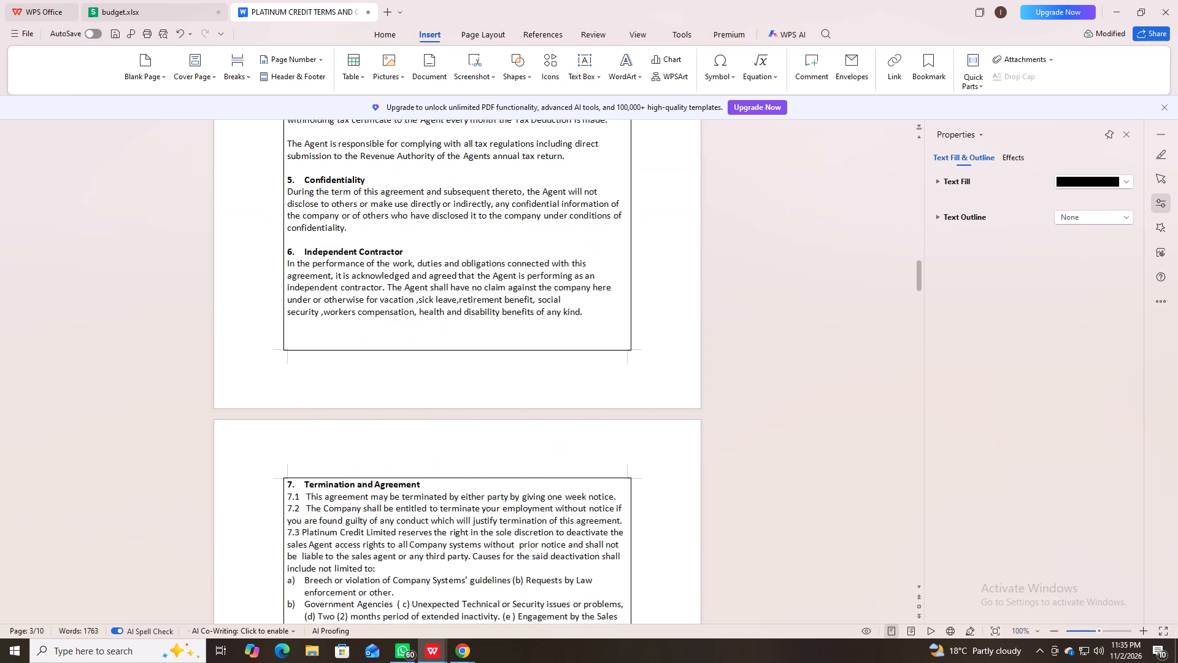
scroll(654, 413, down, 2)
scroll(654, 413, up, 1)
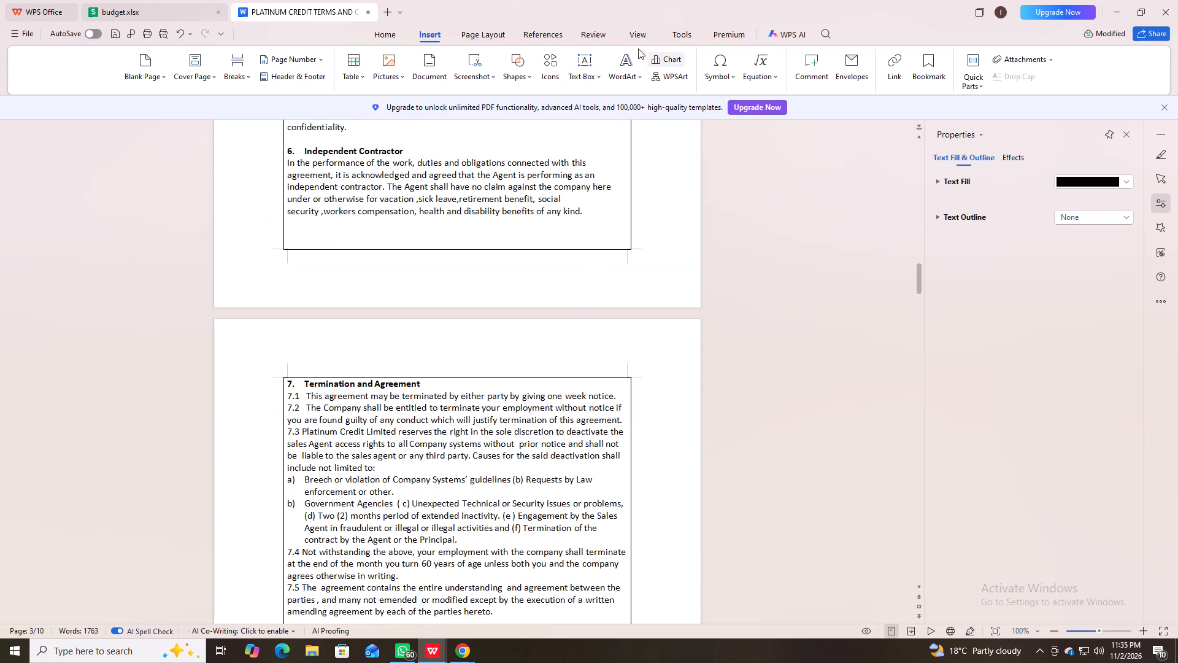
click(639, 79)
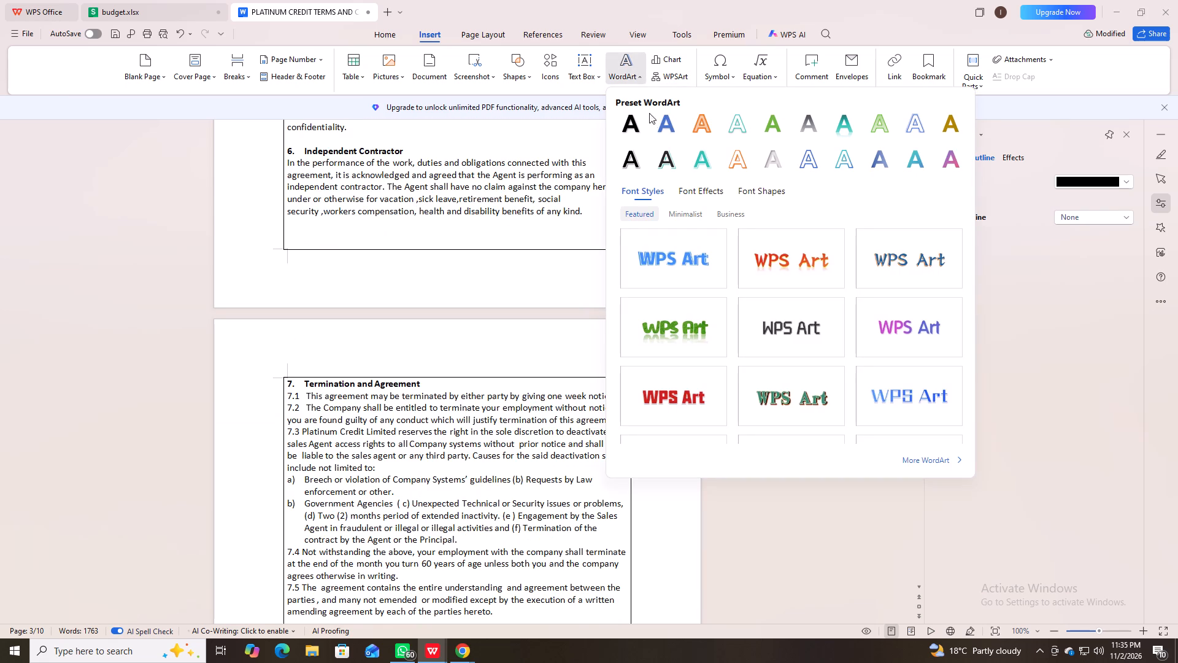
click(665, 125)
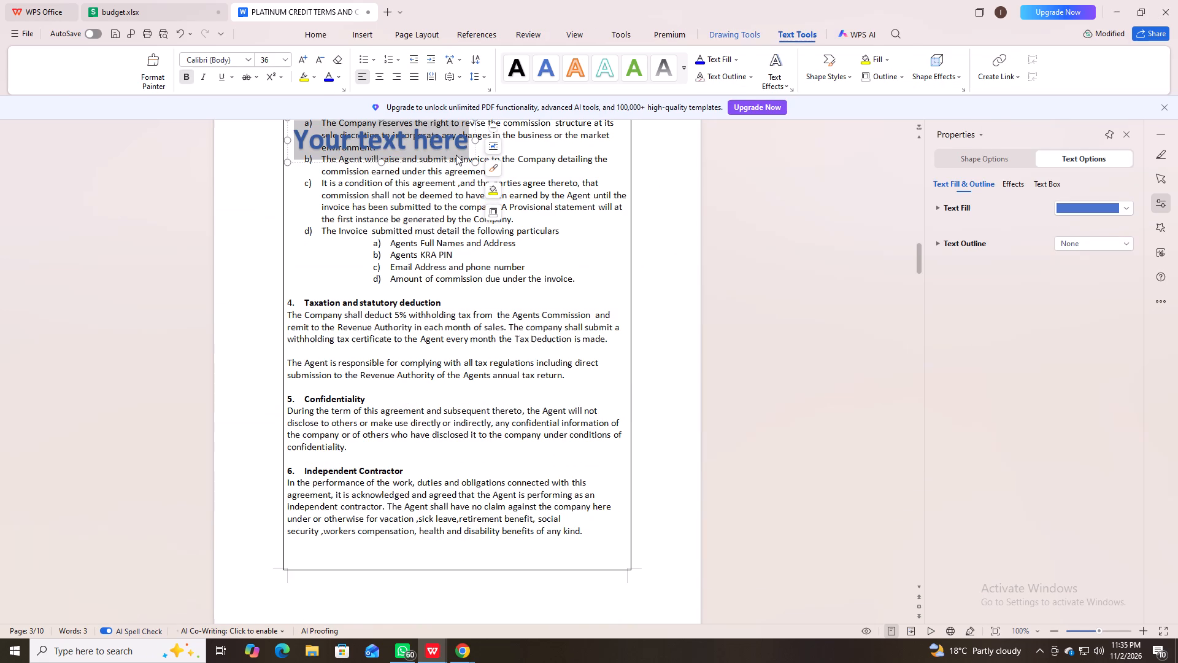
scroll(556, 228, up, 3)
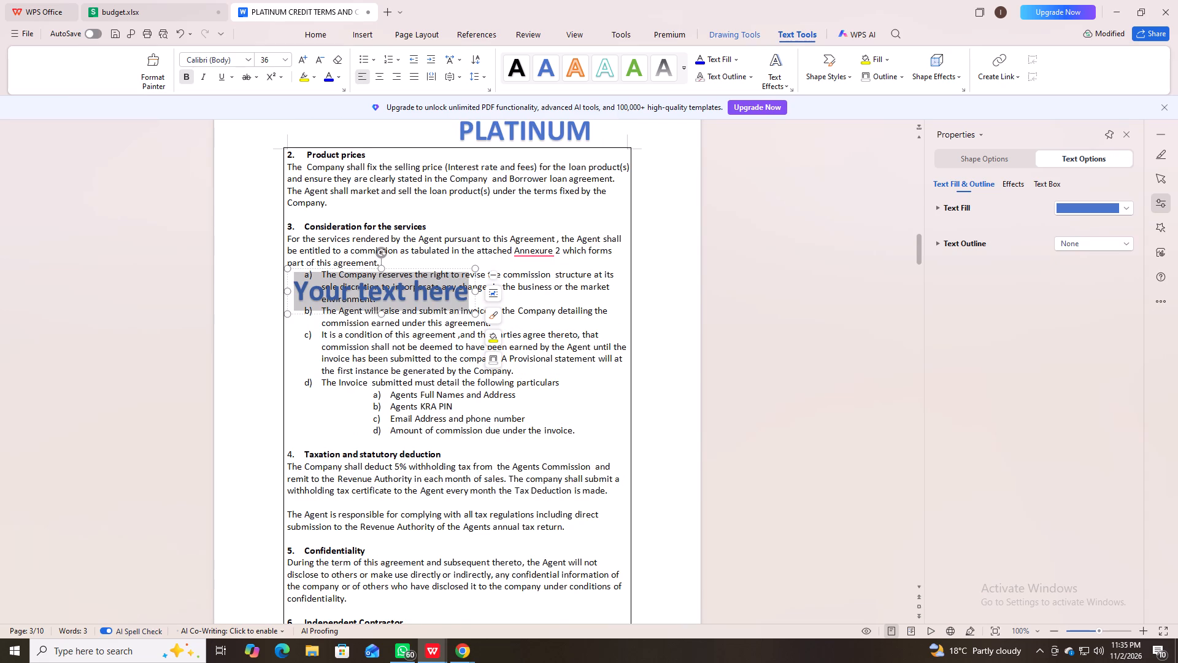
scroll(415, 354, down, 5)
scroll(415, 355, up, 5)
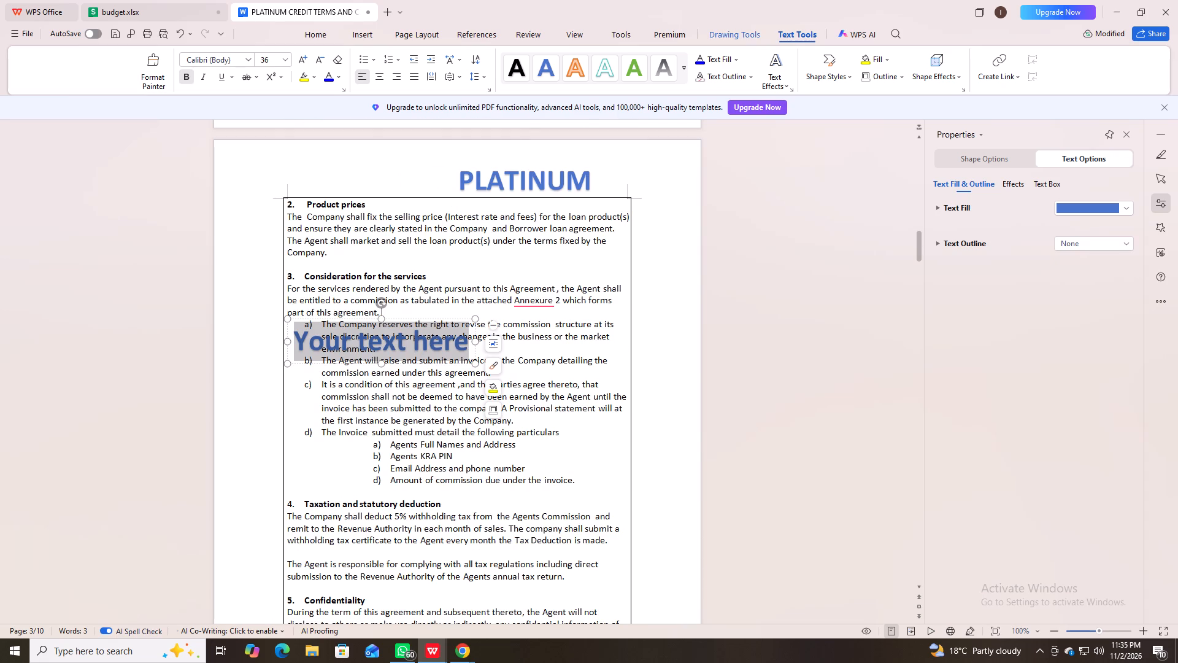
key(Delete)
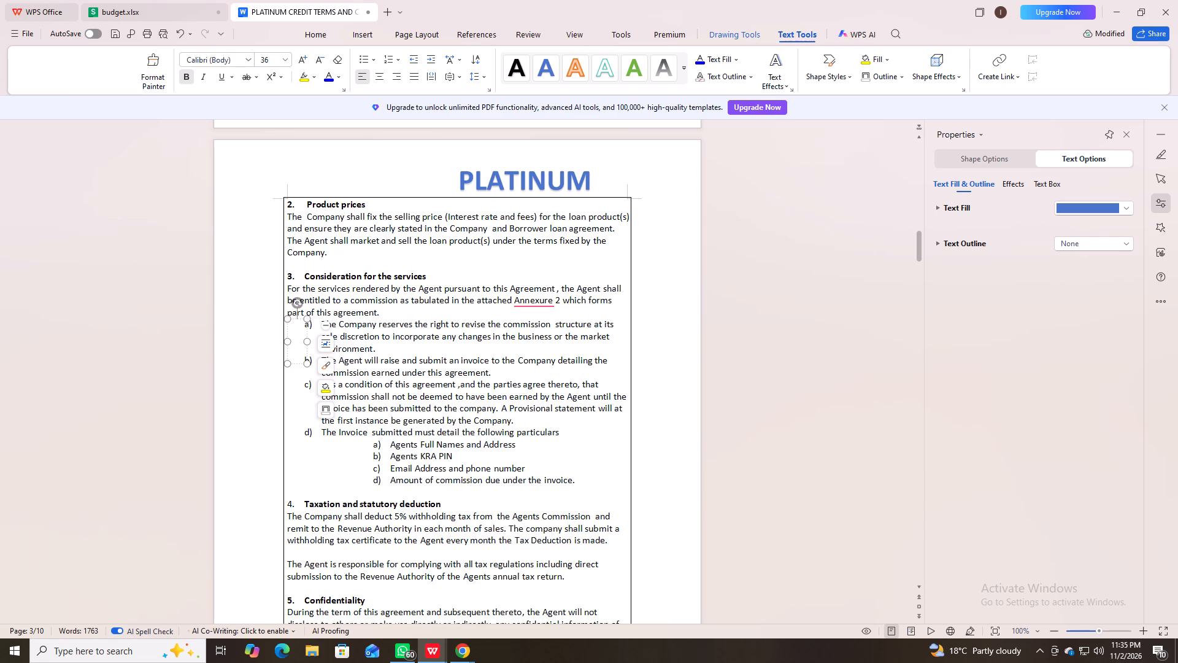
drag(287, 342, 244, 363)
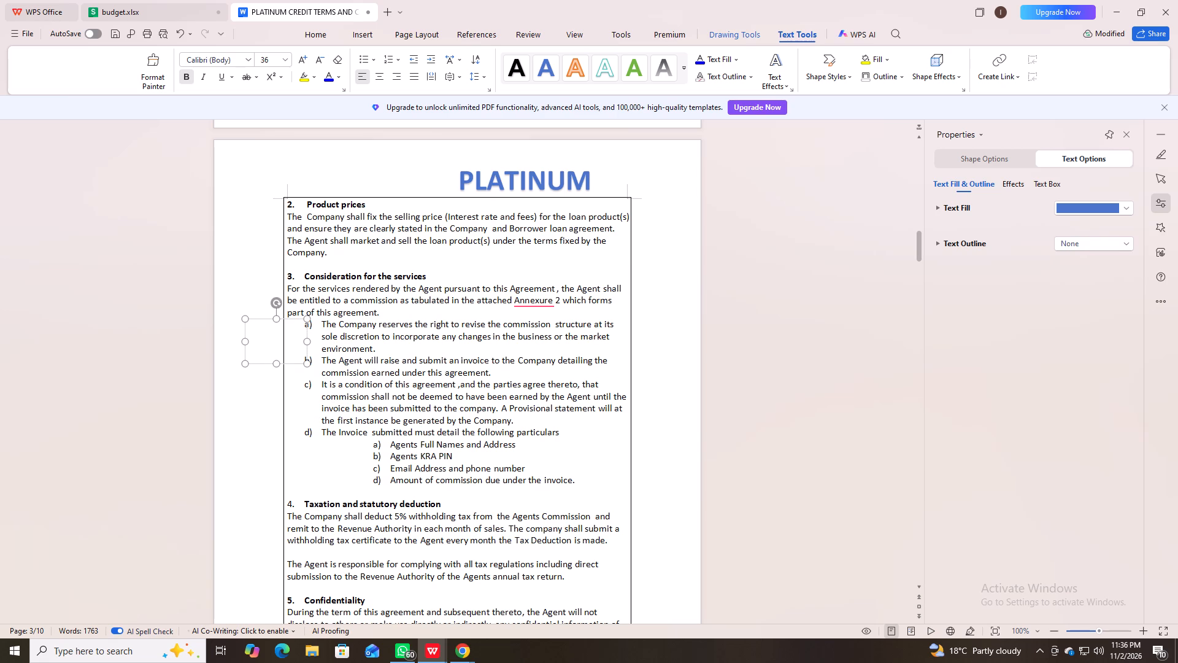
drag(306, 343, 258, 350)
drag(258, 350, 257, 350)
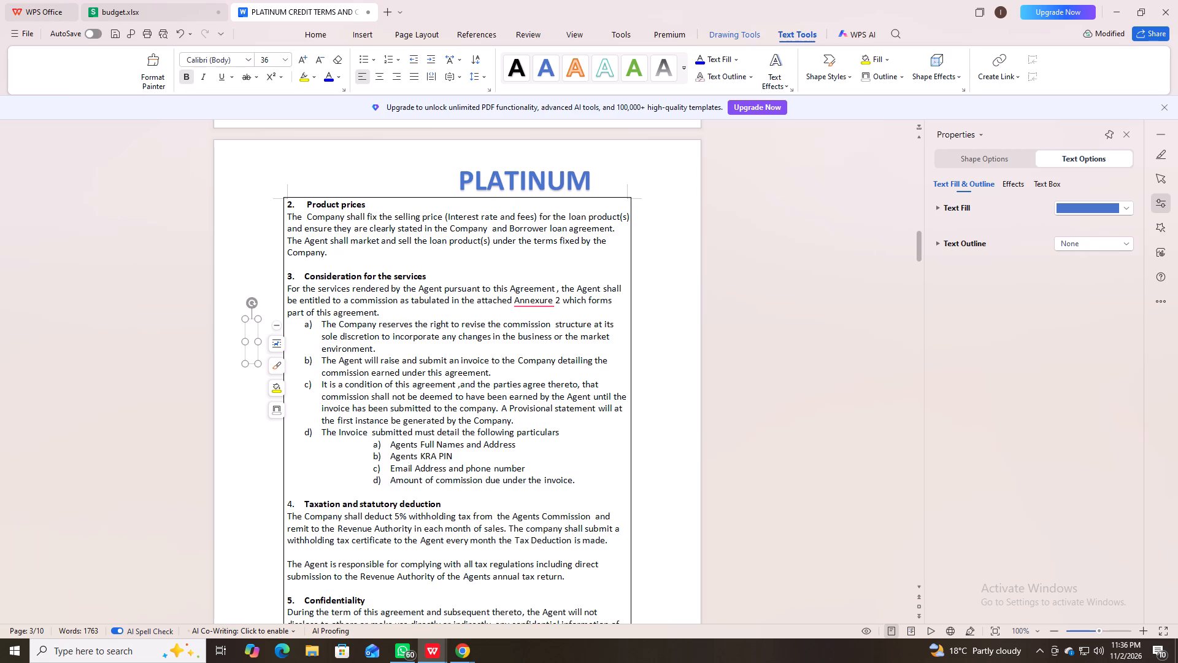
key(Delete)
Insert blue preset WordArt on page 4 and position it in the top margin above the Termination and Agreement section.
scroll(252, 351, down, 12)
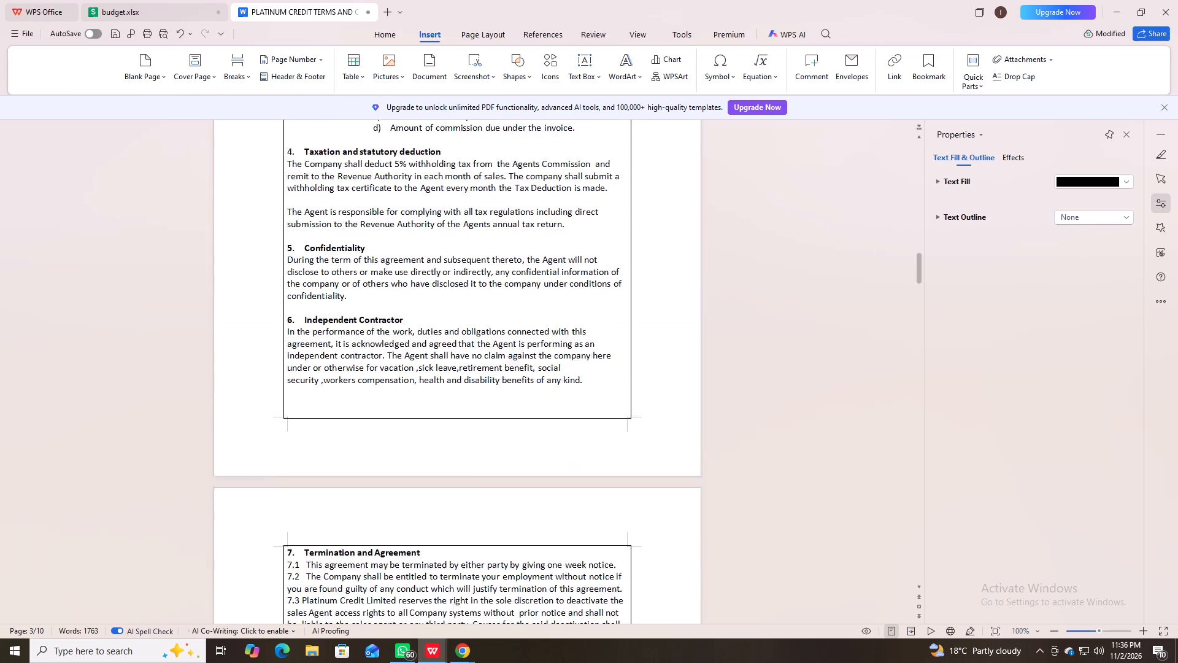
click(516, 385)
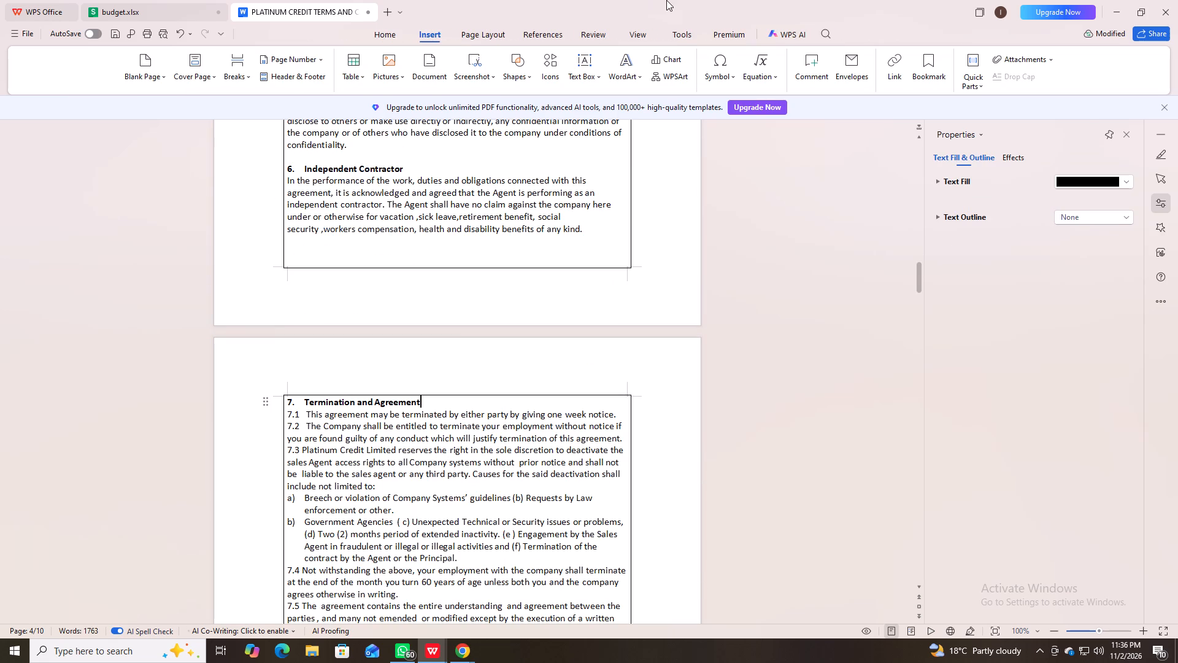
click(634, 78)
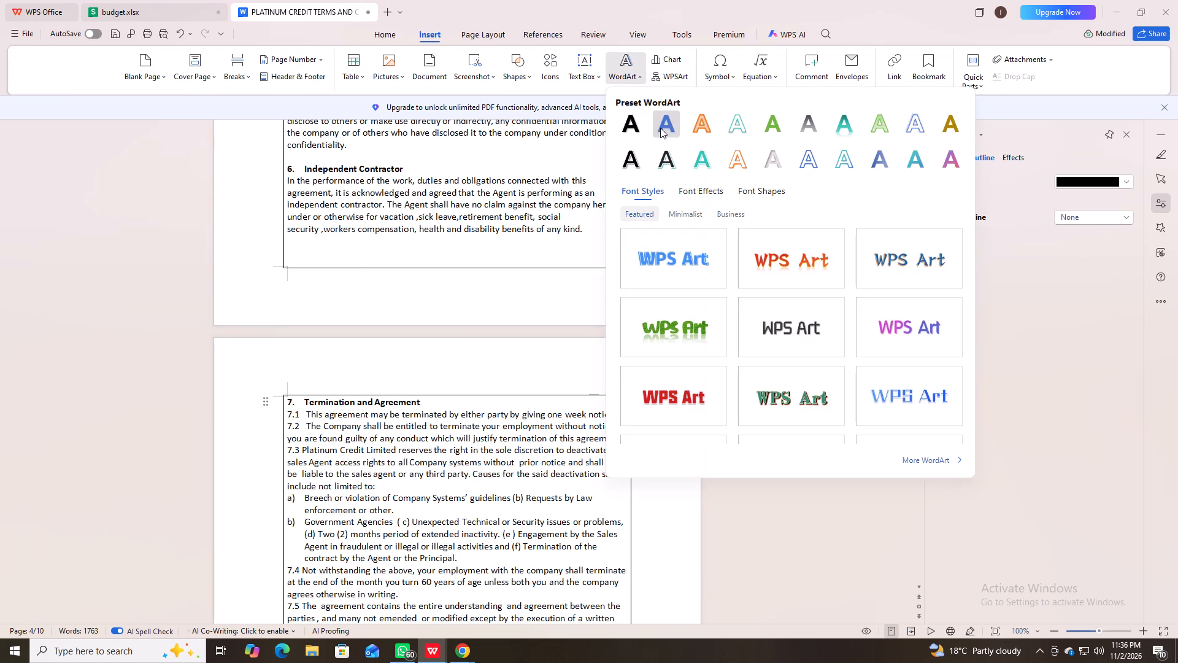
click(661, 128)
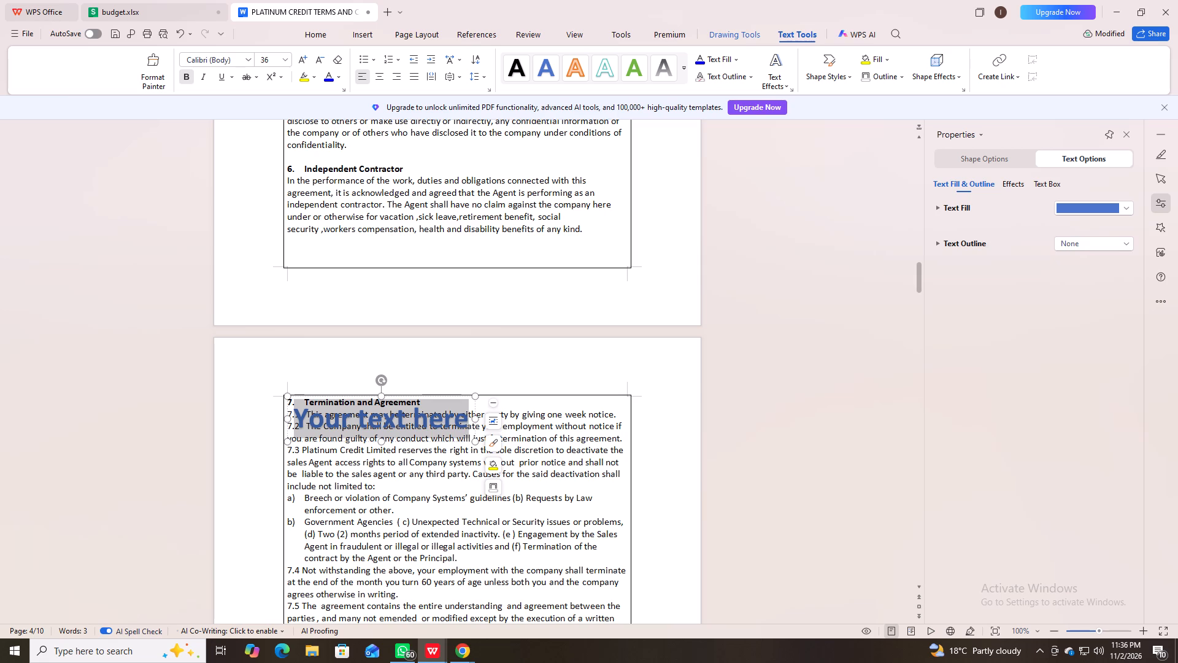
drag(473, 409, 618, 359)
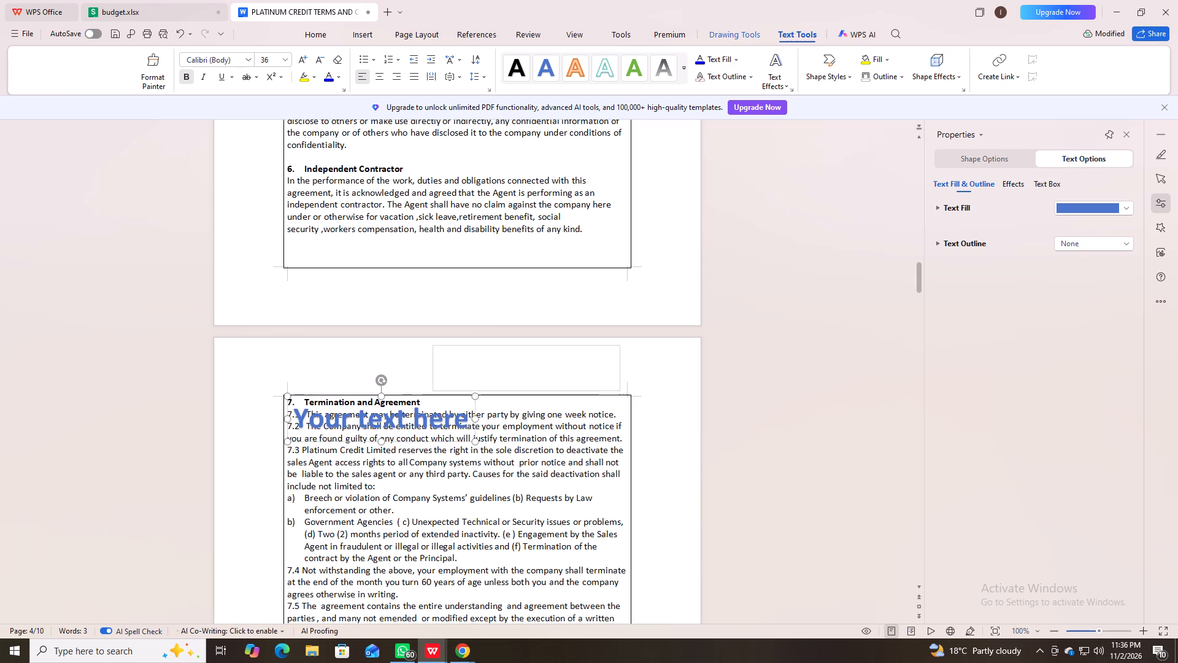
drag(618, 359, 627, 360)
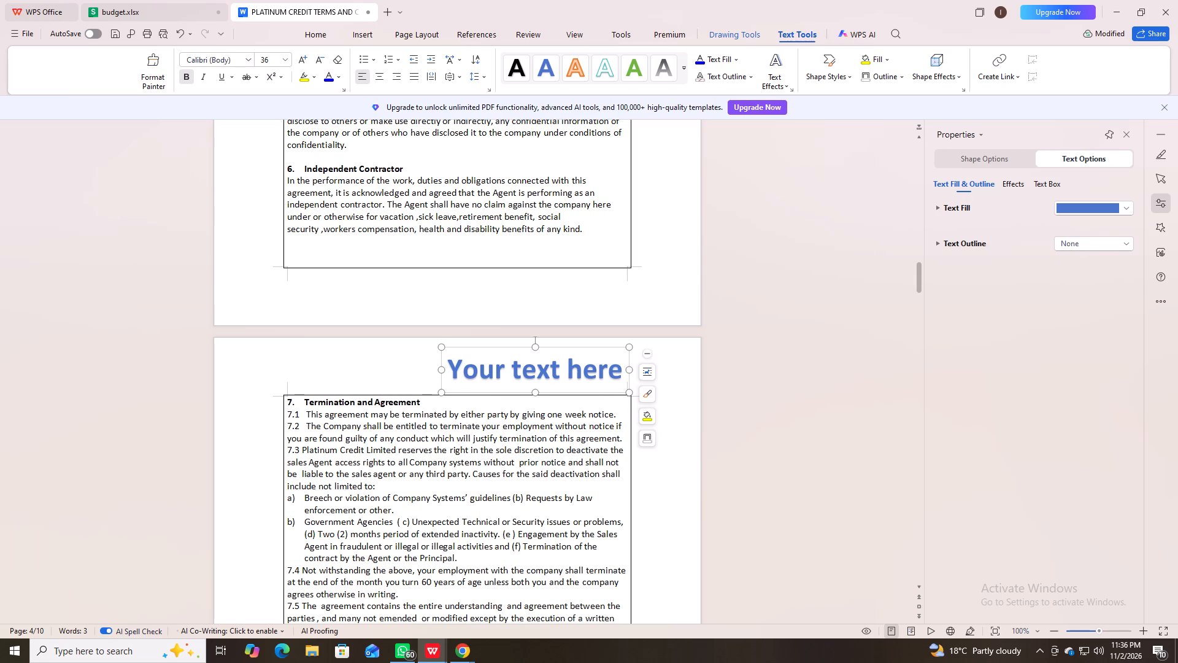
Replace the placeholder text of the page 4 WordArt with PLATINUM.
double_click(623, 371)
triple_click(623, 371)
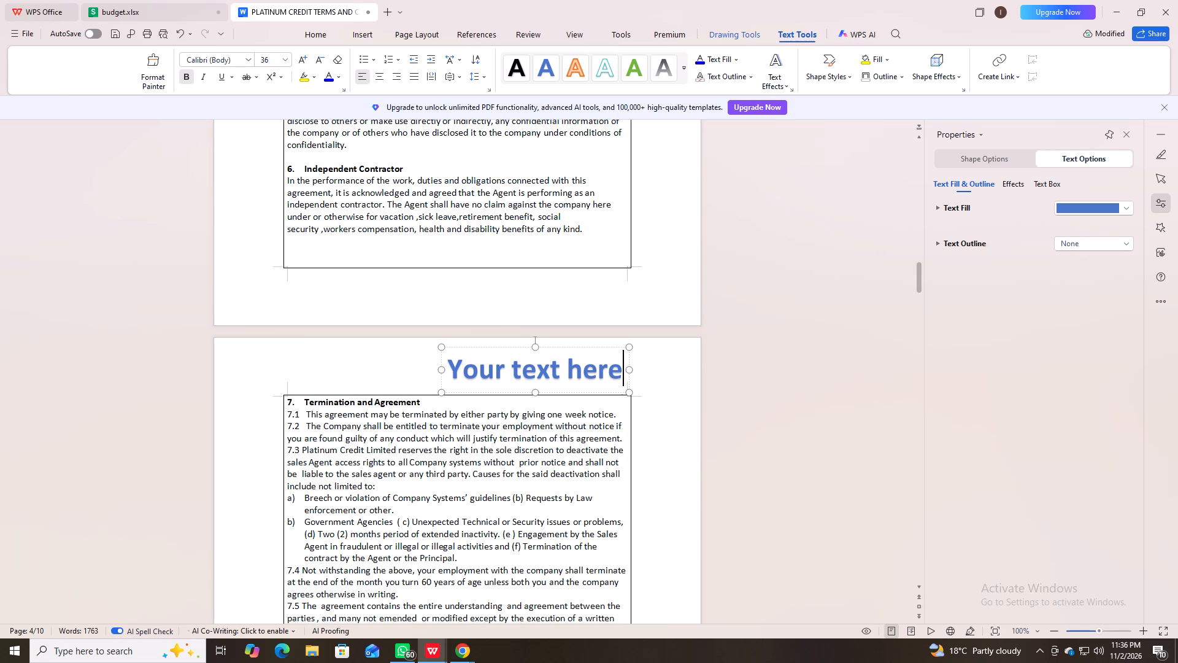
click(623, 371)
click(624, 371)
click(624, 371)
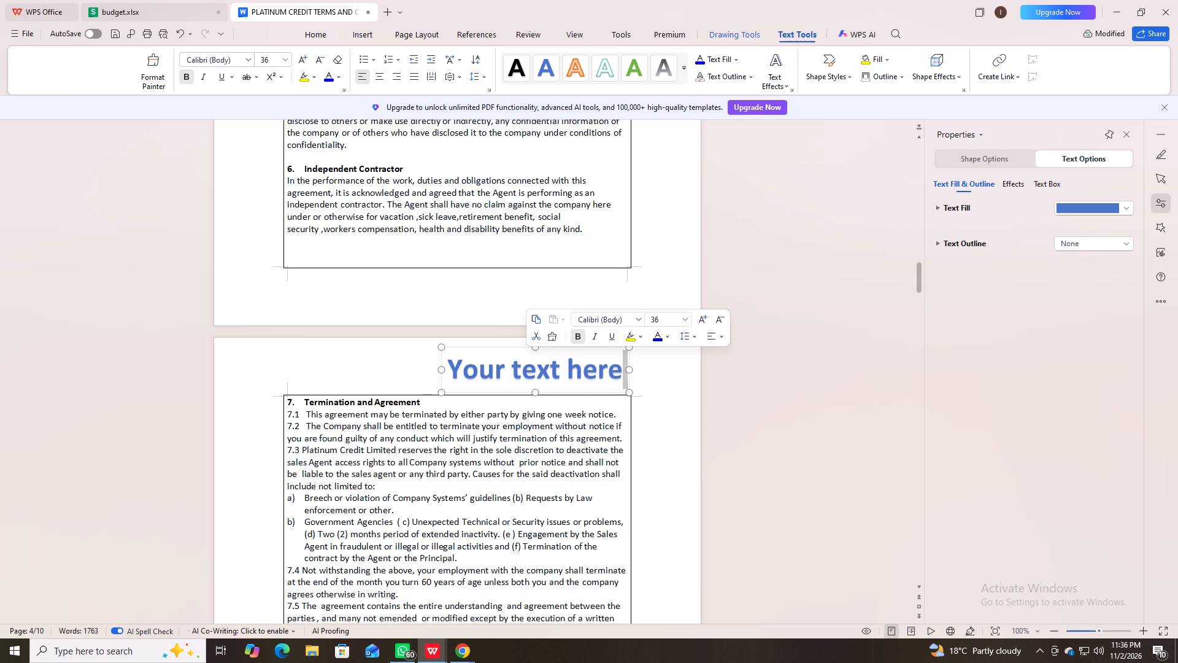
double_click(620, 376)
click(620, 377)
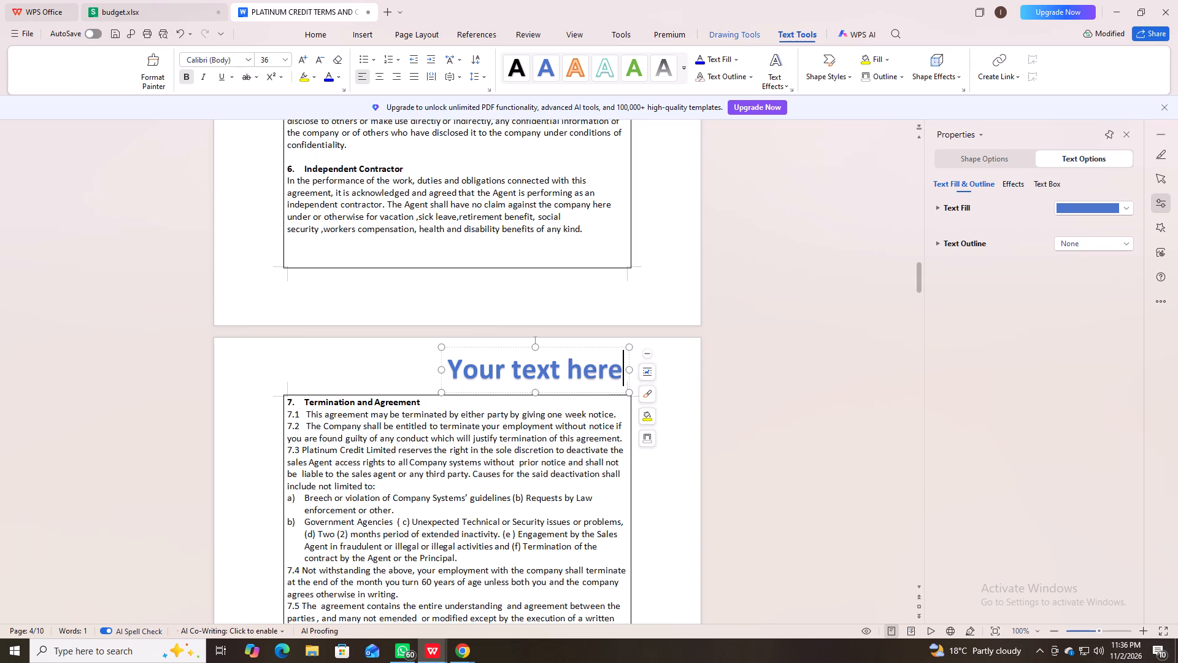
click(620, 377)
click(620, 377)
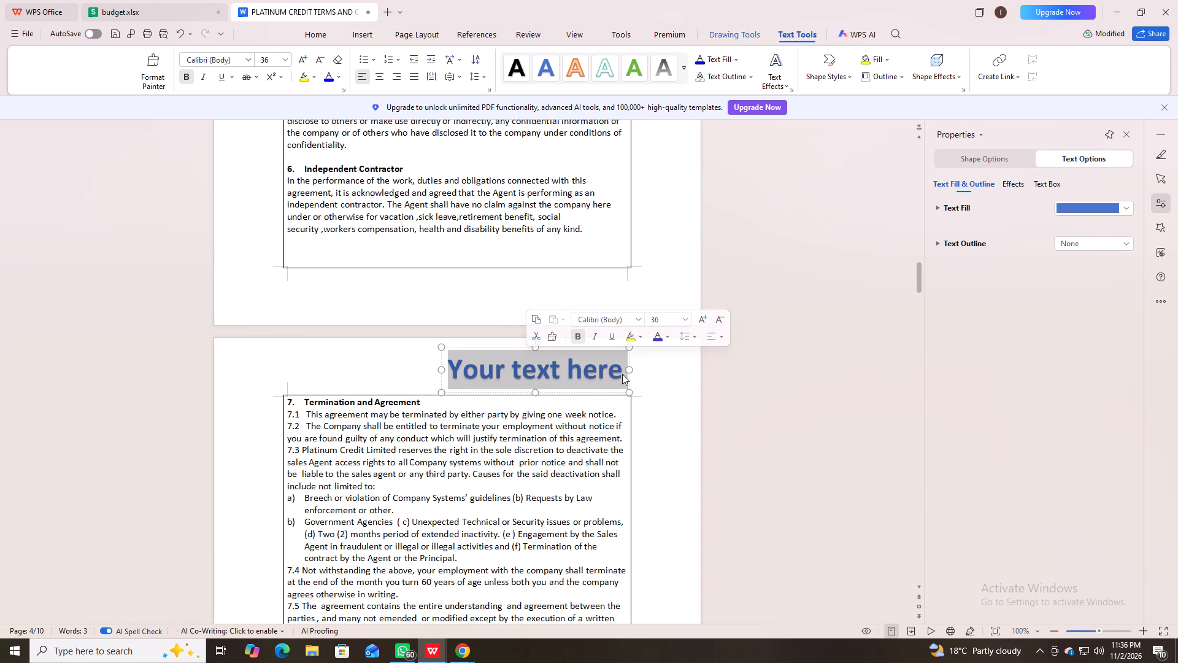
text(PLA)
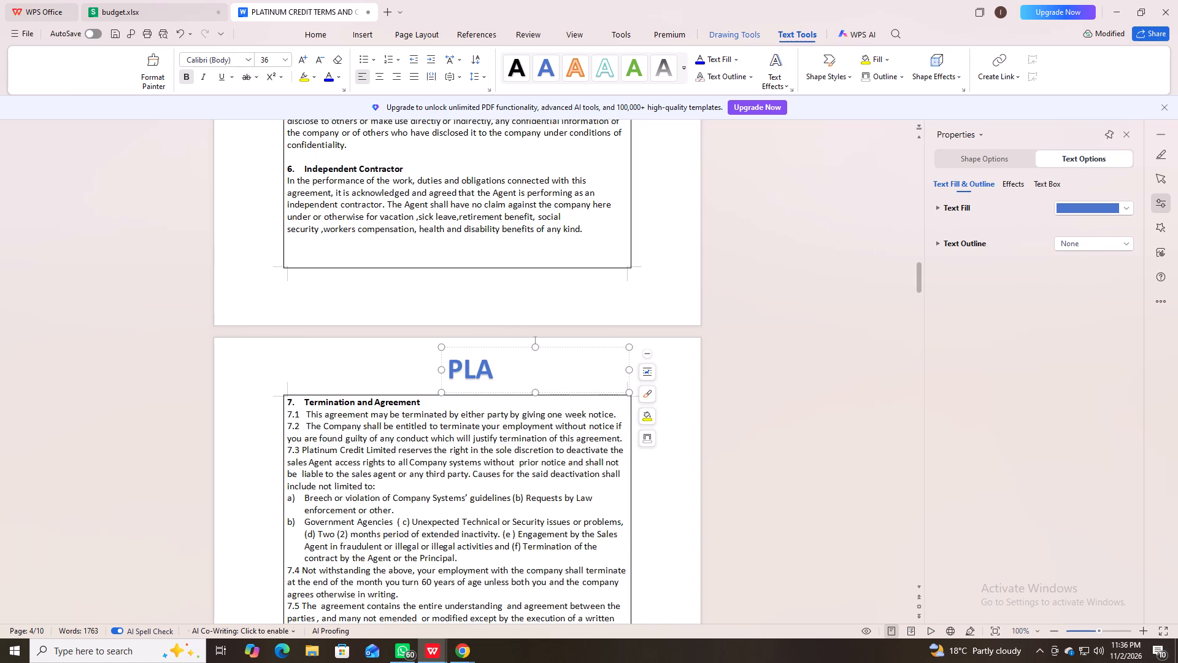
text(TINUM)
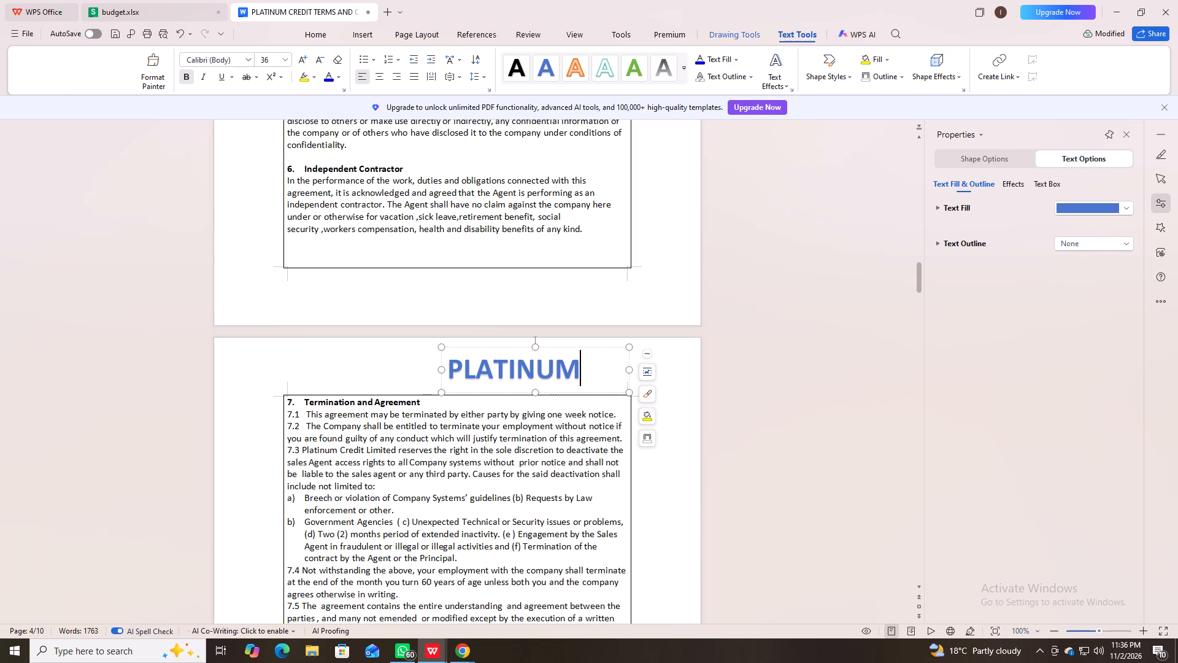
click(664, 525)
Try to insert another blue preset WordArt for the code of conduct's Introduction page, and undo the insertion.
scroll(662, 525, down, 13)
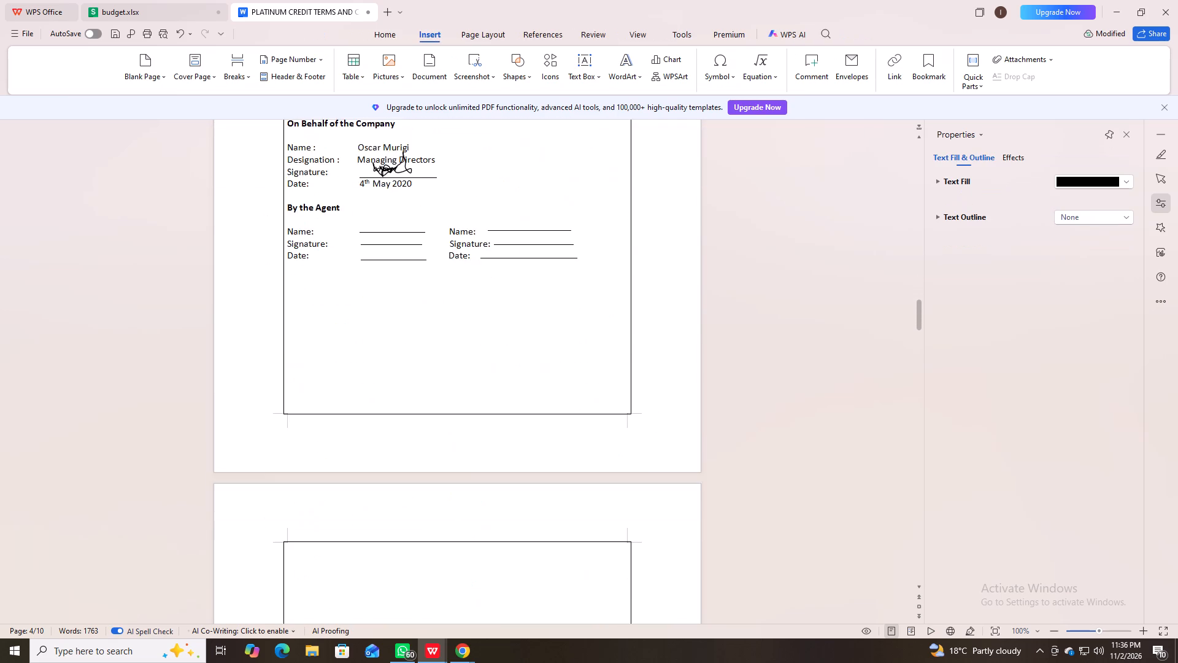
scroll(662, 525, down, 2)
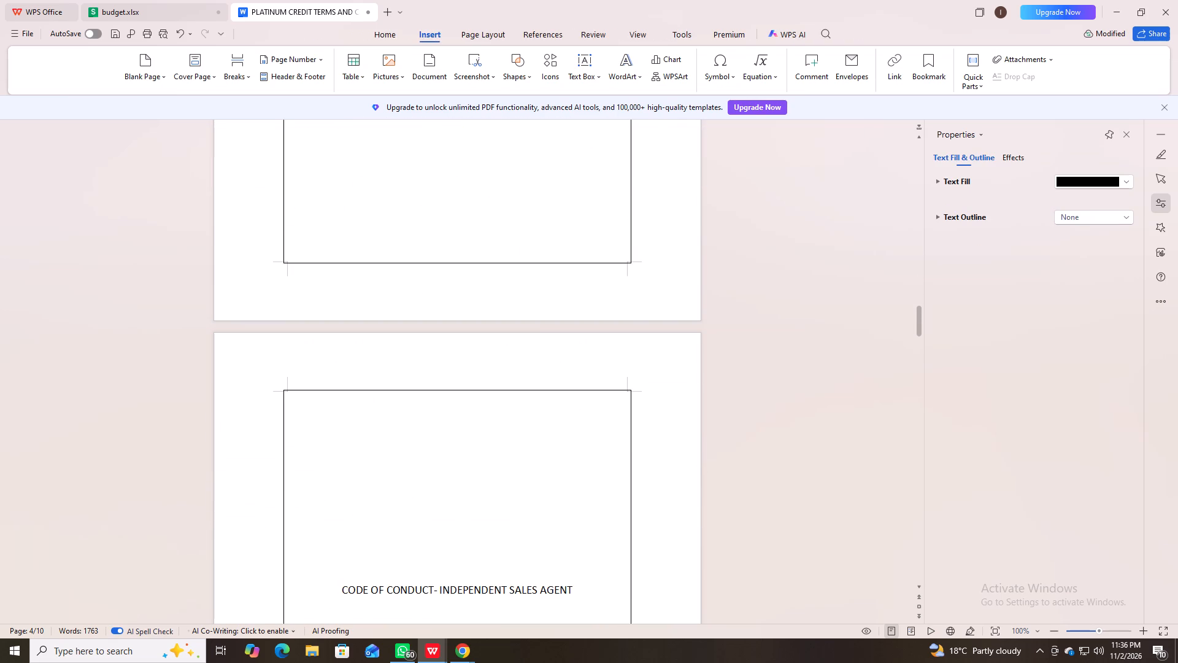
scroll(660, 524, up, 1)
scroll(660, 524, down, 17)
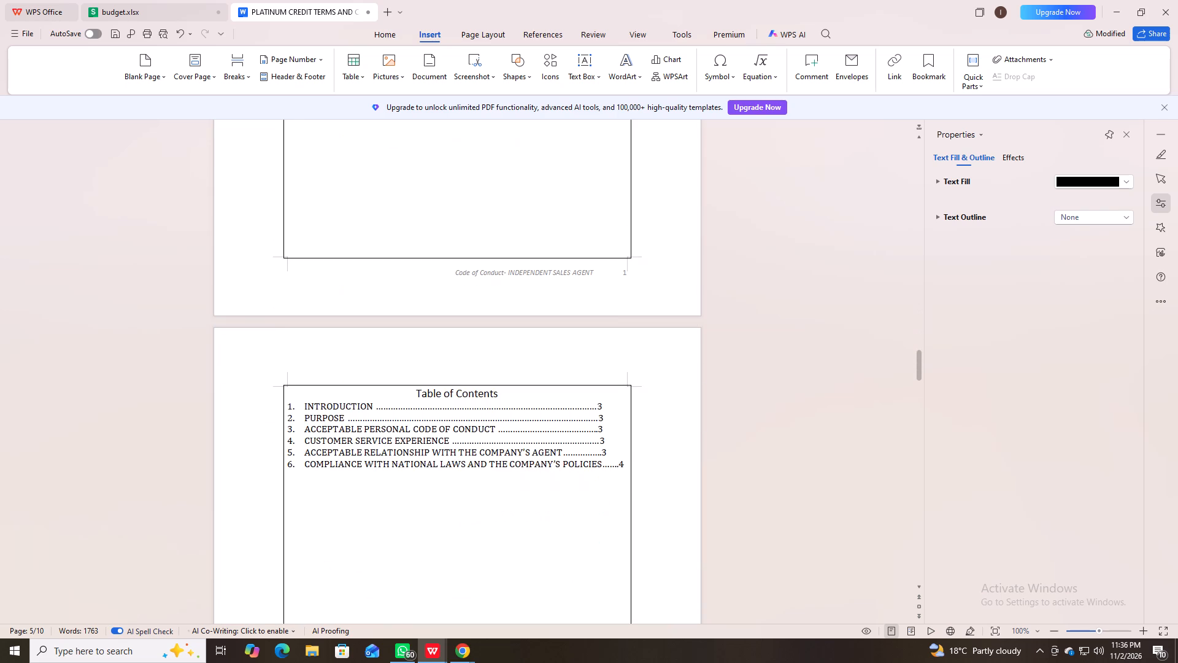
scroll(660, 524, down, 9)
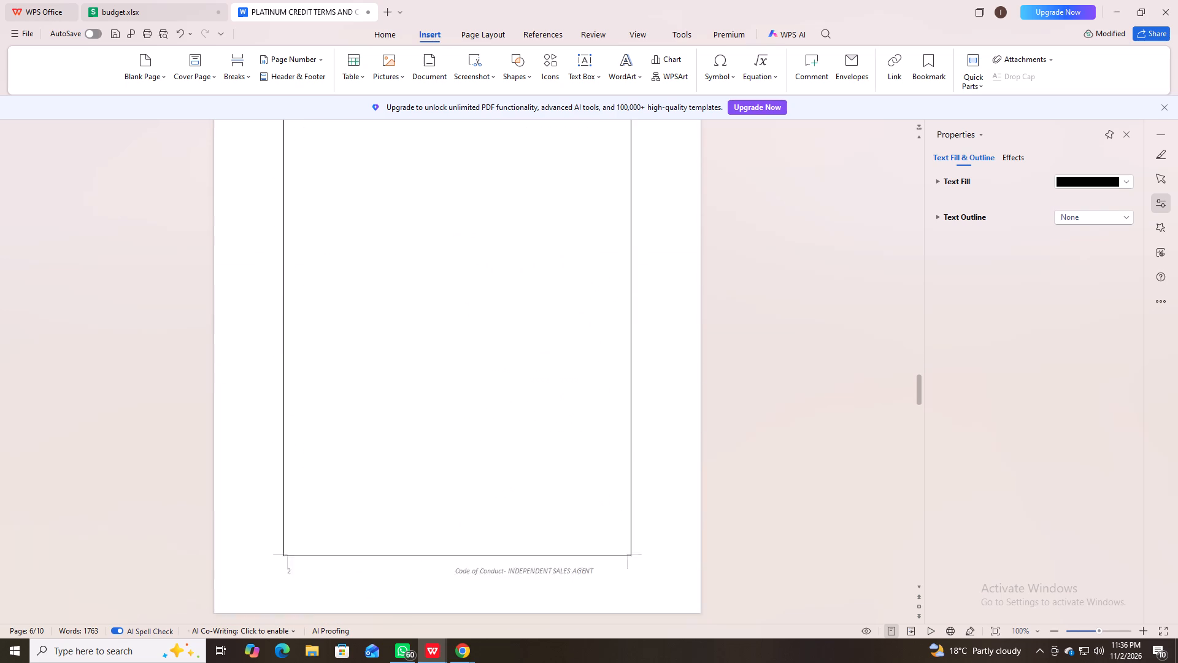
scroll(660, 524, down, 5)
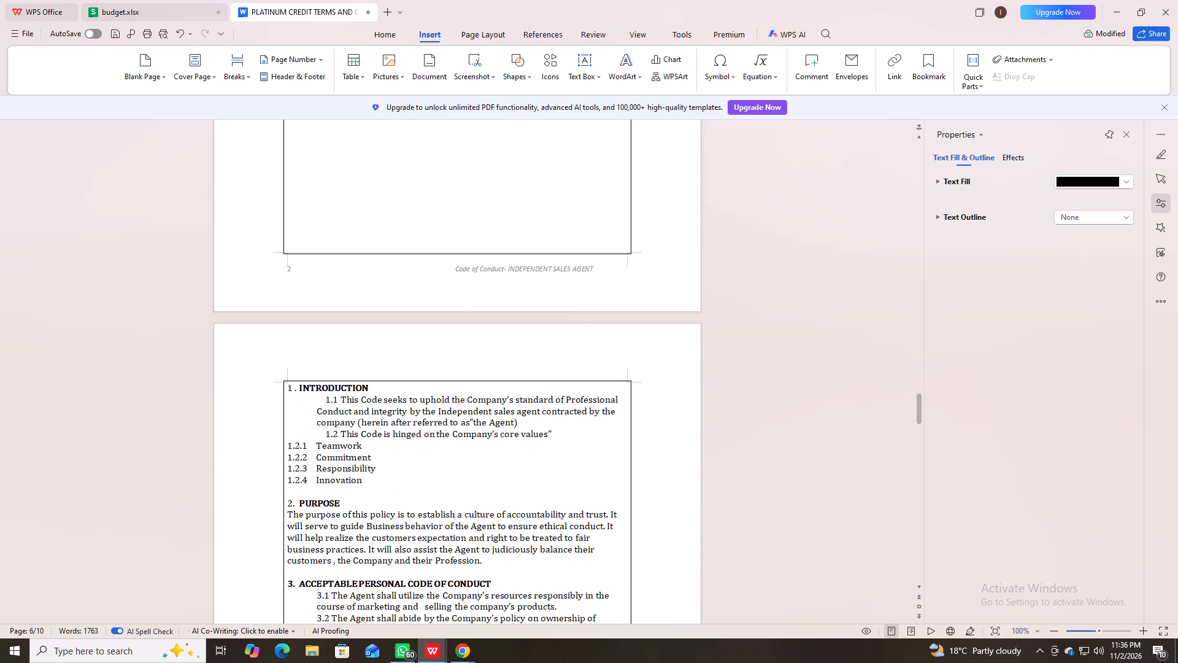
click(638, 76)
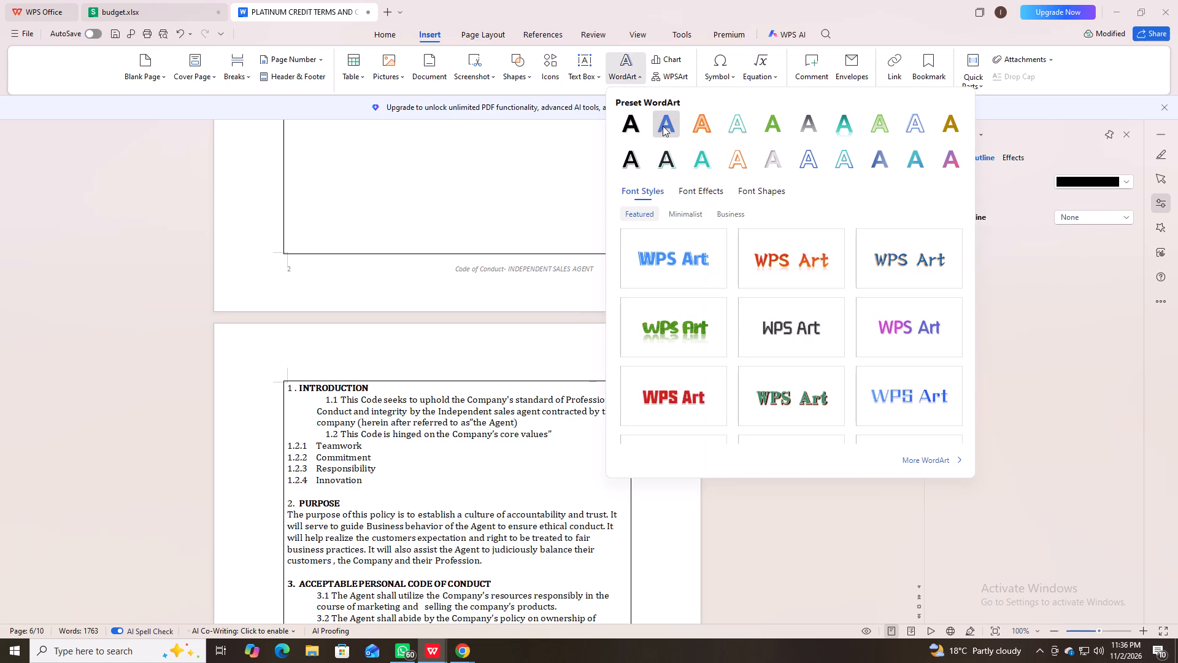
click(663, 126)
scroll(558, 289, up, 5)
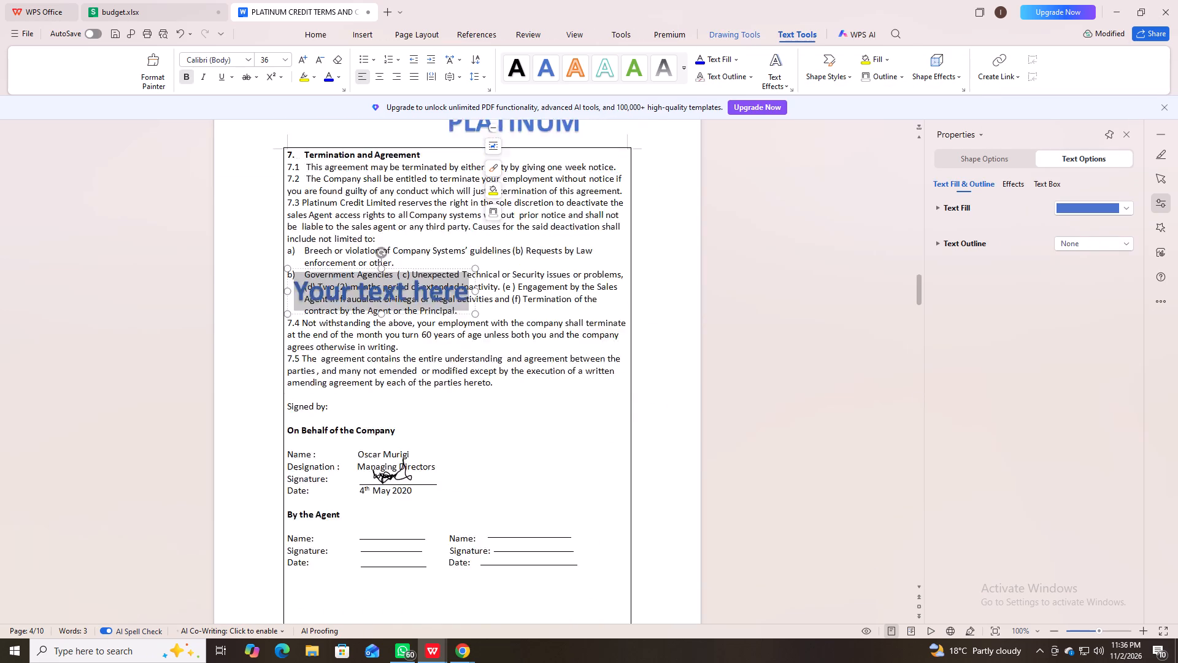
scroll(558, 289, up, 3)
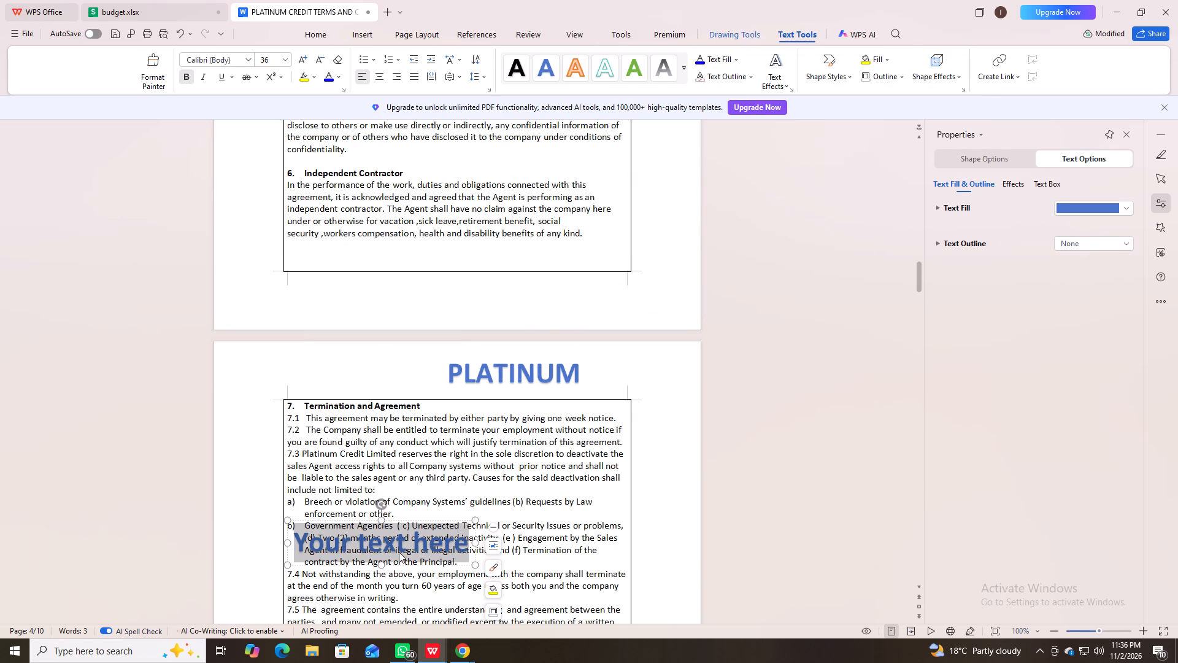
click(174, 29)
Review the remaining pages from Termination and Agreement through the code of conduct to the access request form on page 10.
scroll(489, 380, down, 6)
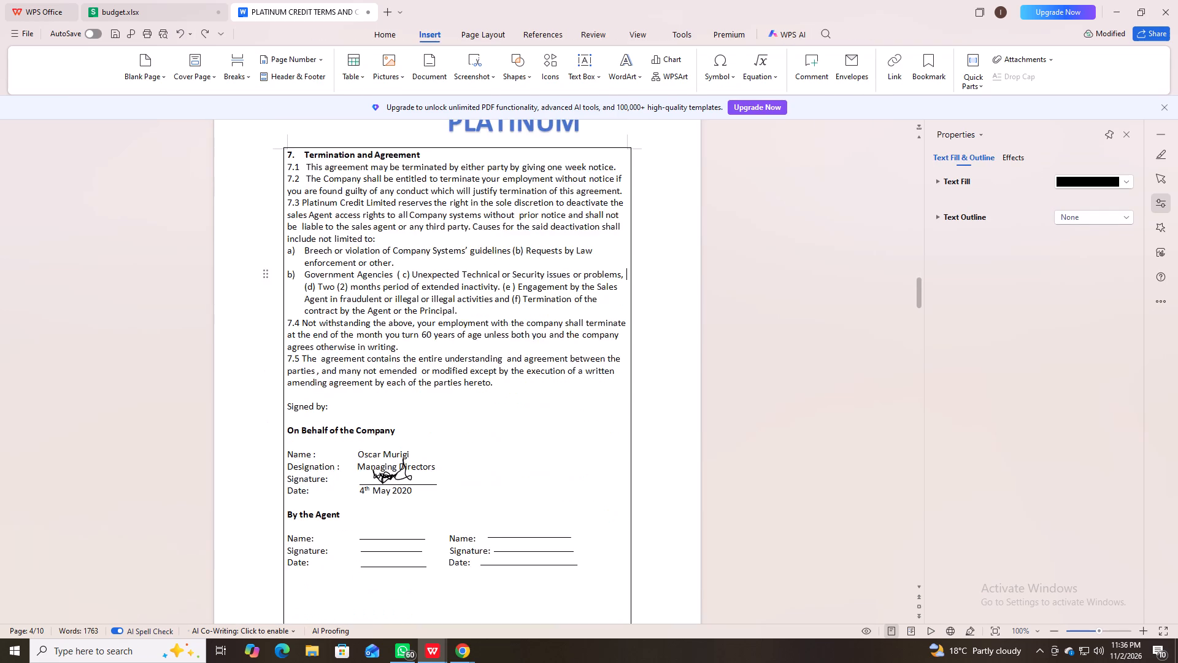
scroll(489, 381, down, 16)
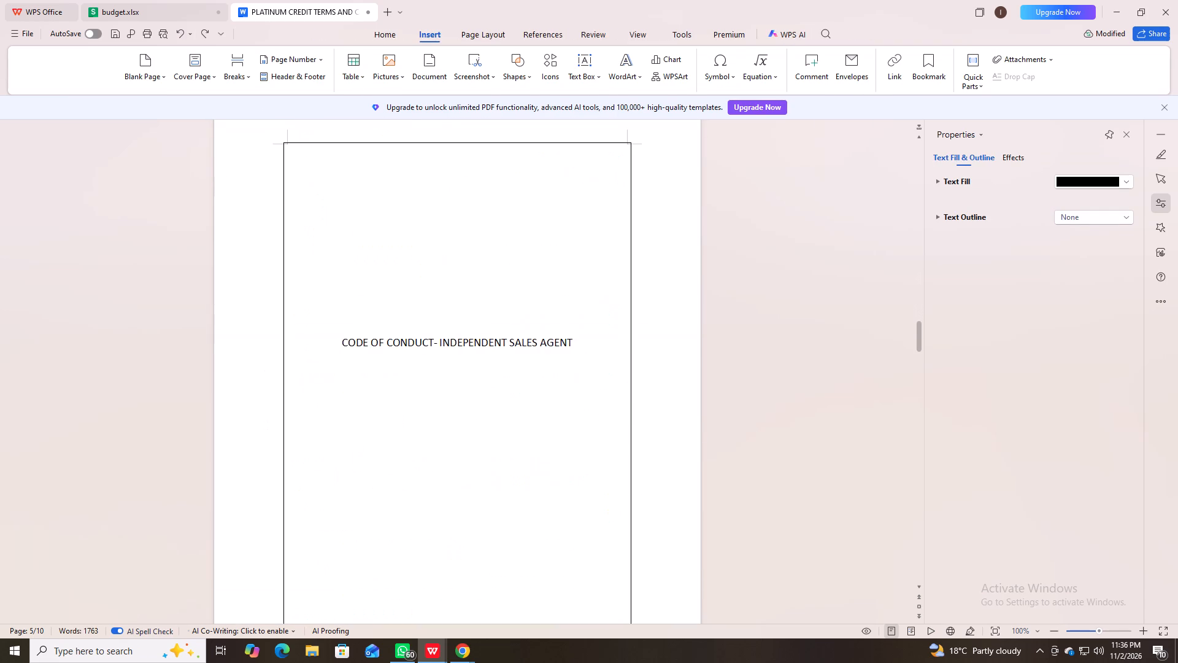
scroll(489, 383, down, 17)
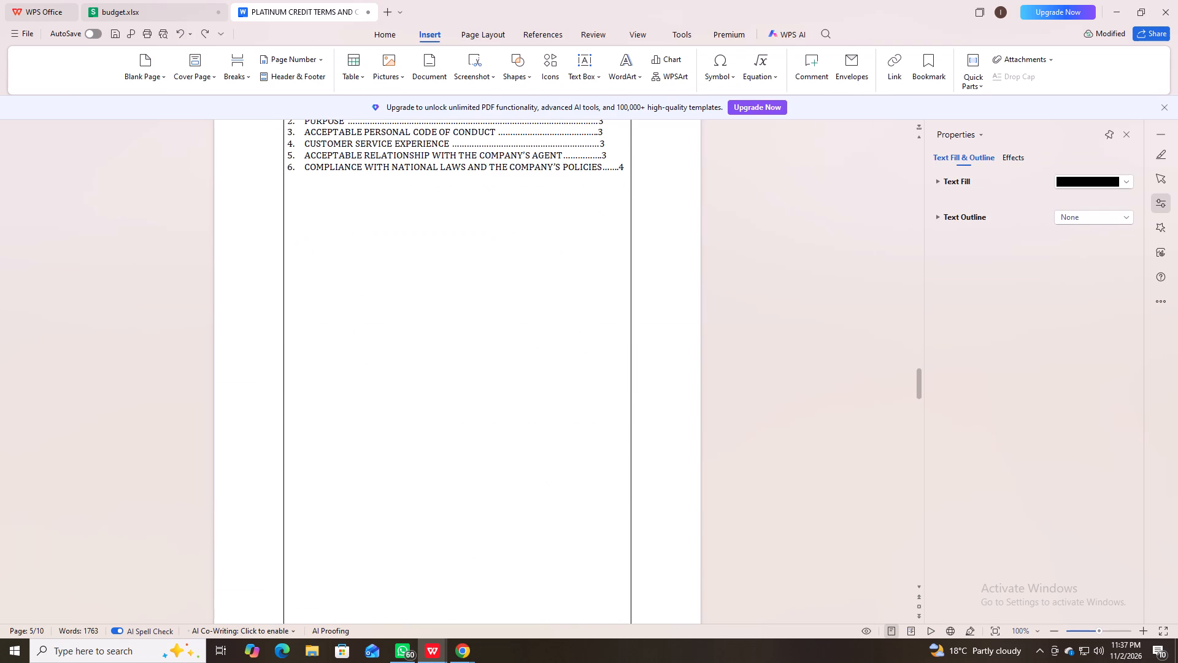
scroll(489, 385, down, 18)
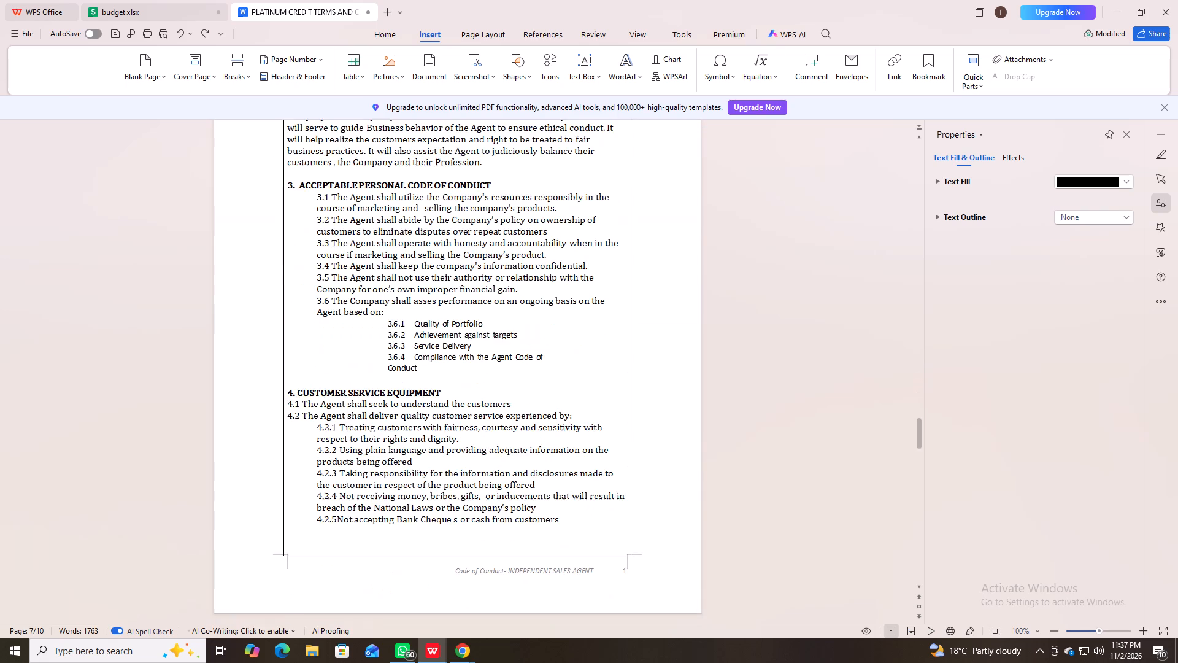
scroll(490, 386, down, 18)
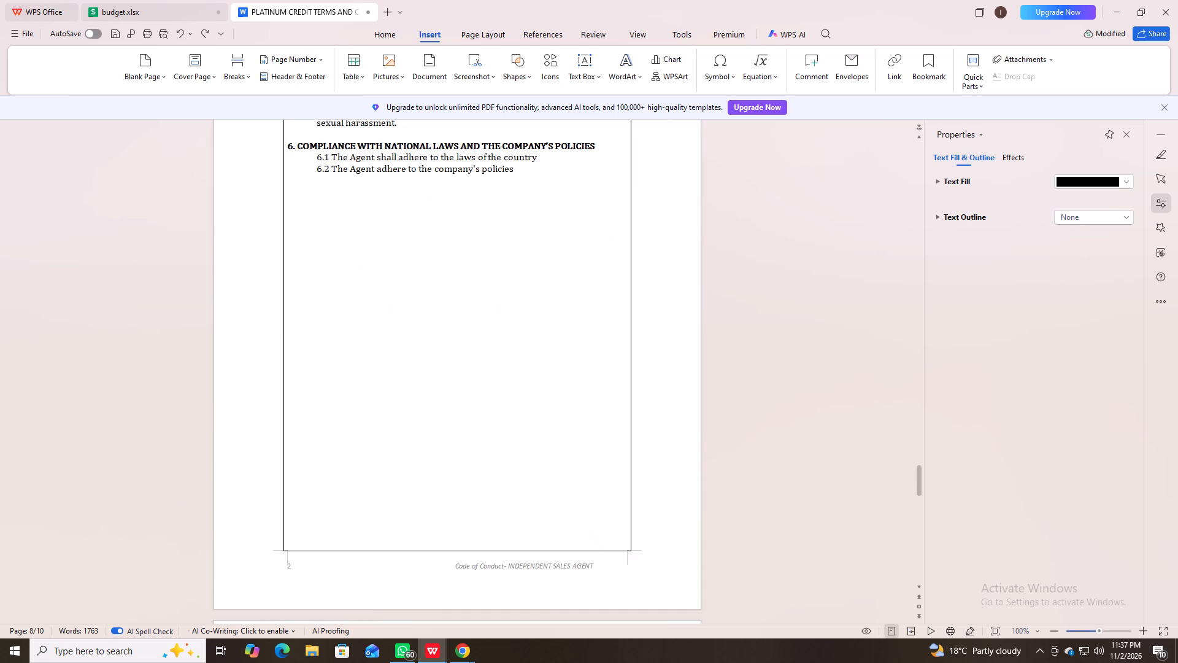
scroll(490, 386, down, 20)
scroll(490, 386, down, 9)
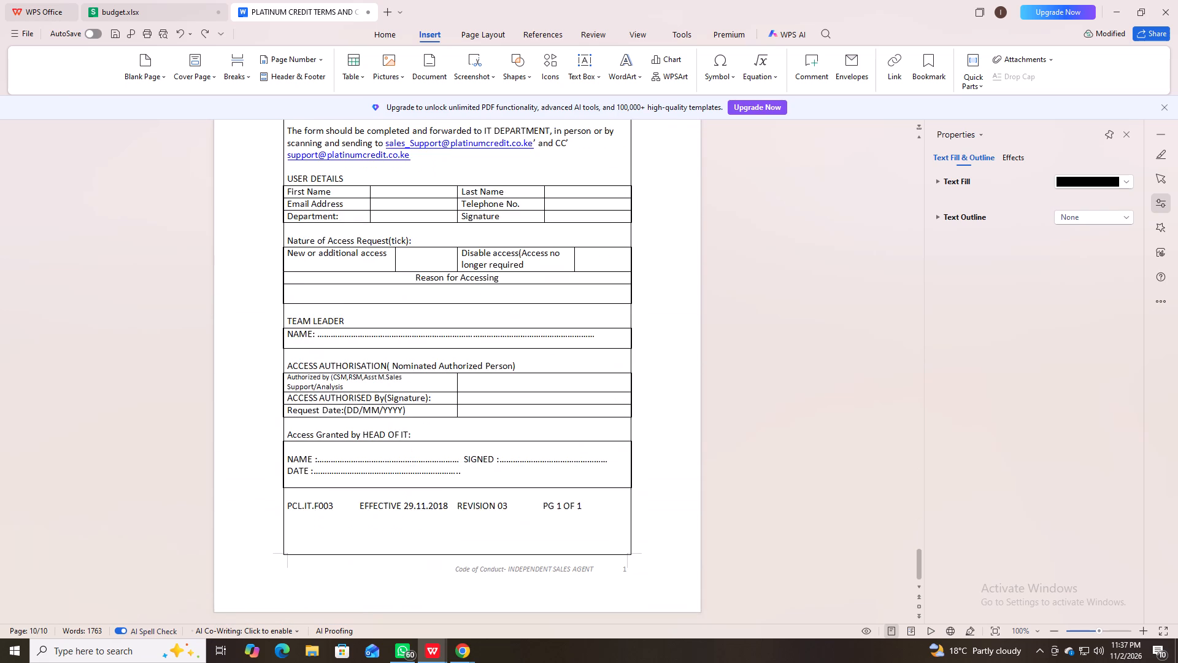
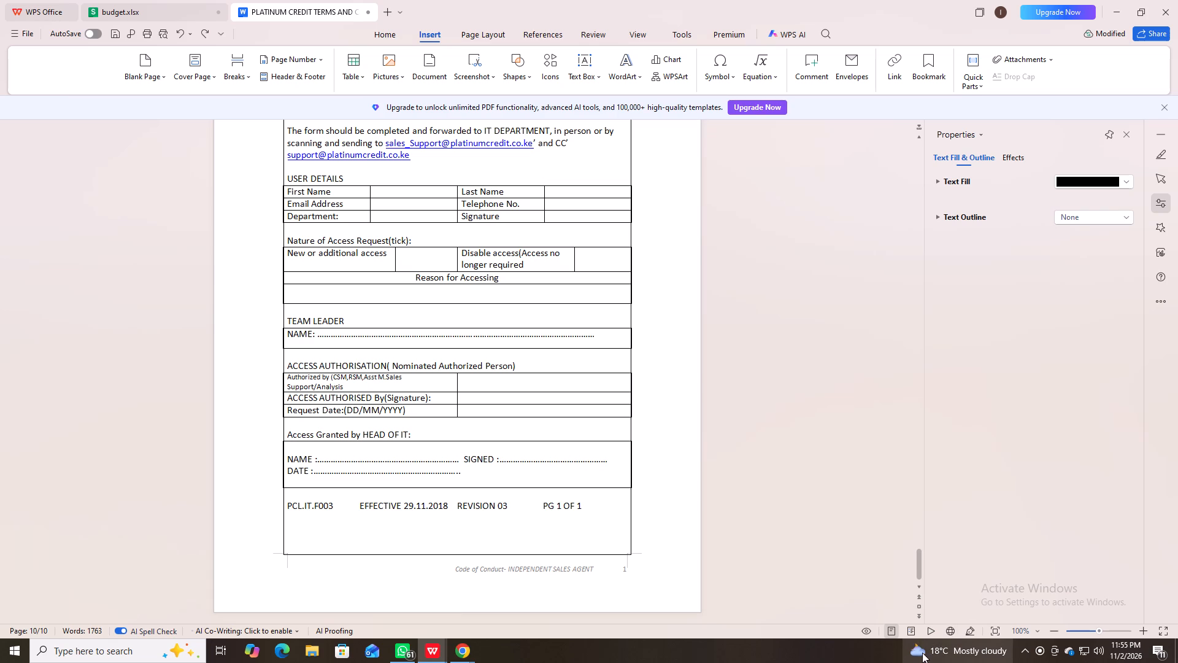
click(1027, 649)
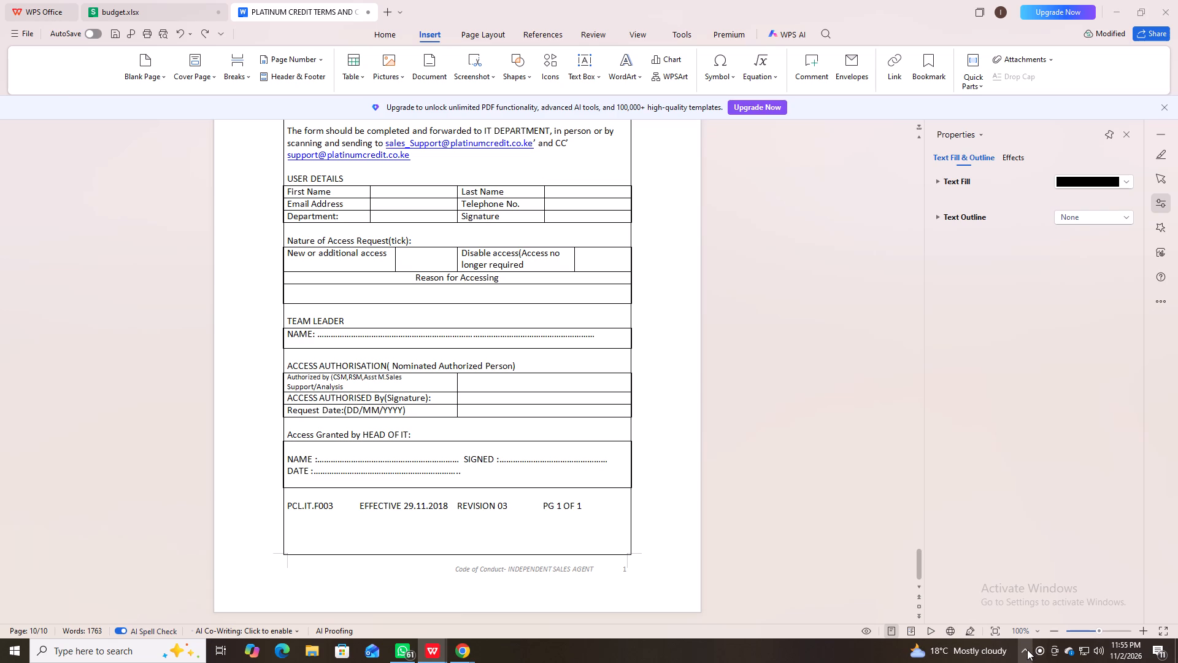
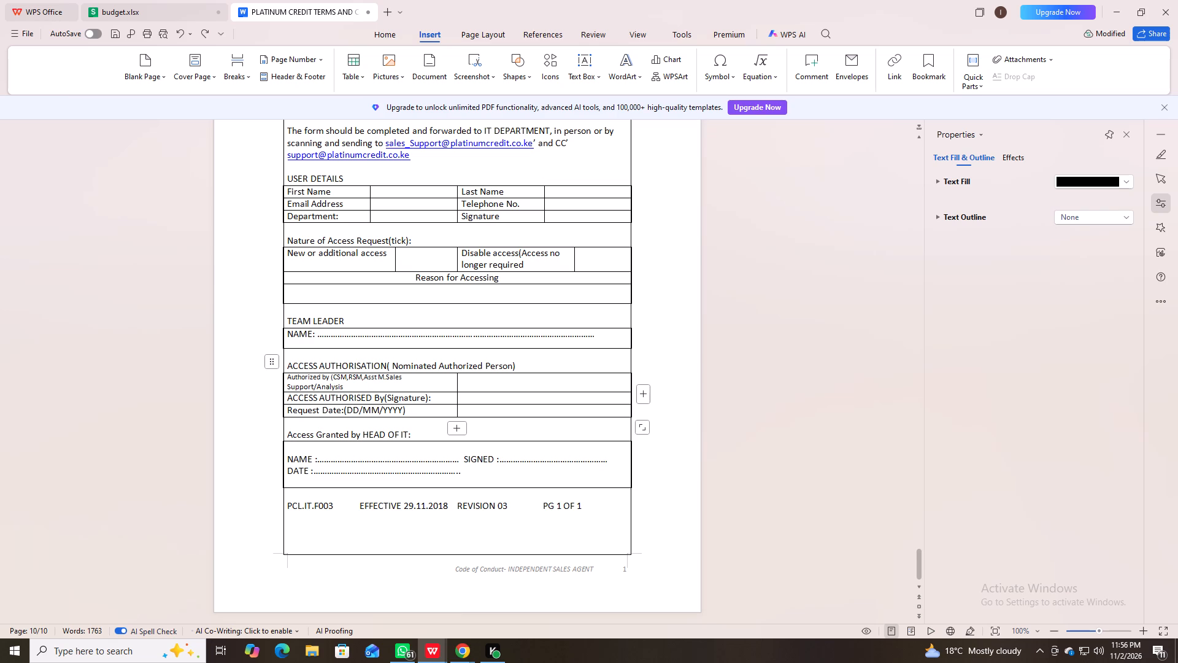
Review the document's pages and their headings from the last page back to the first.
scroll(393, 398, up, 19)
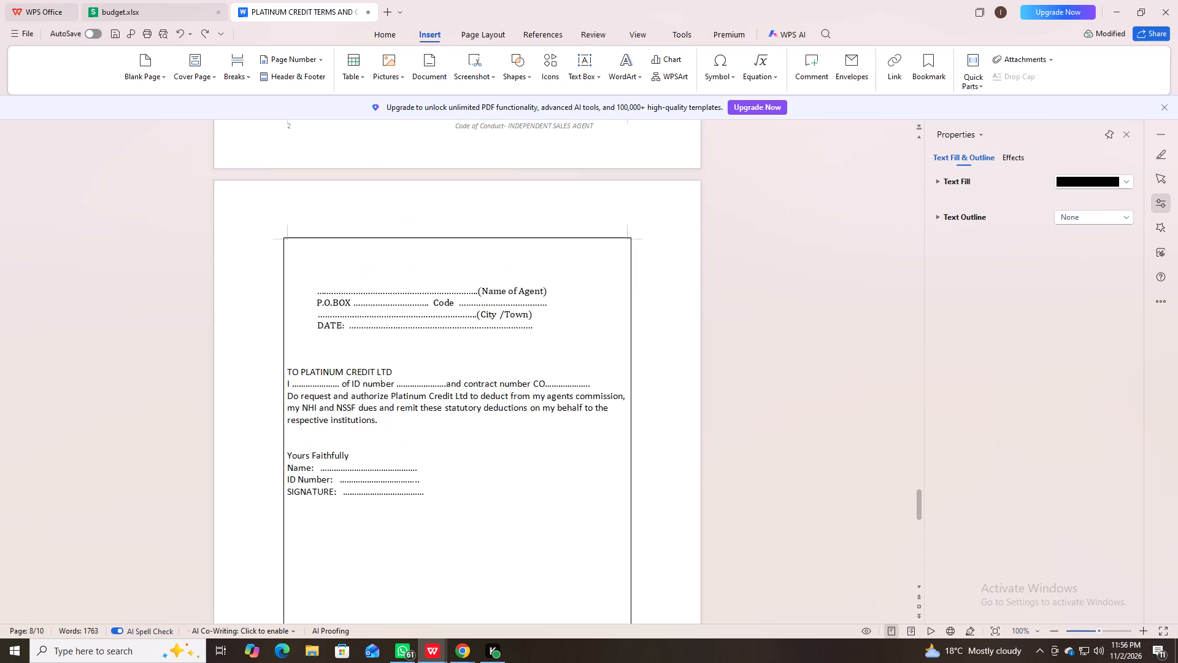
scroll(393, 398, up, 20)
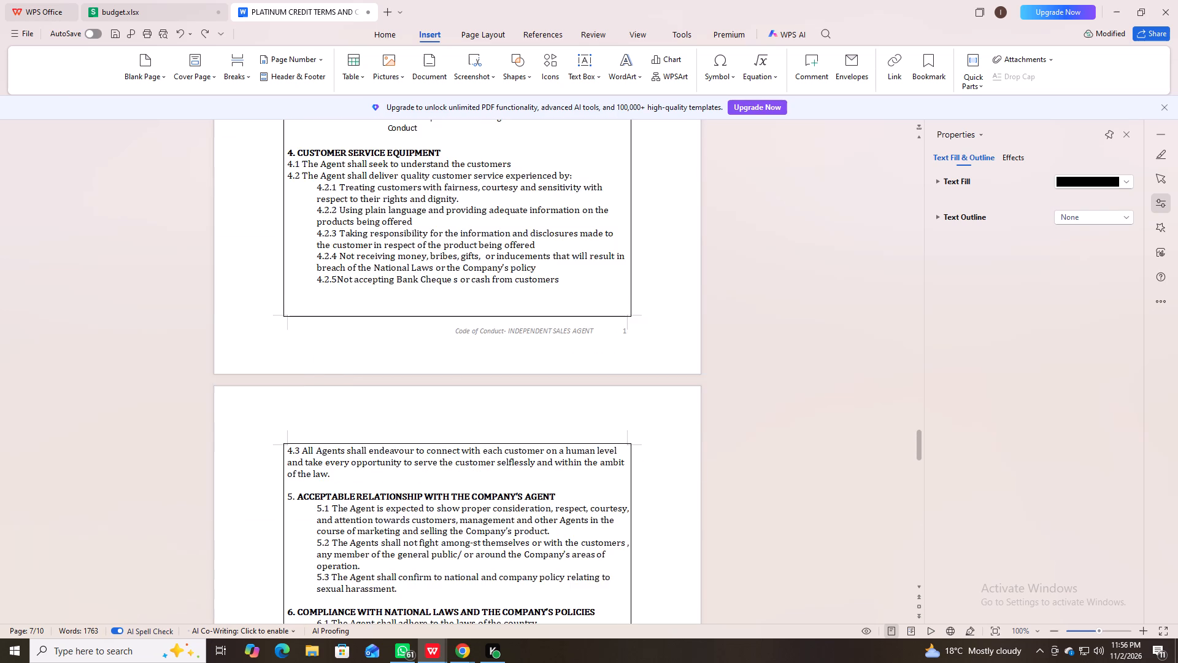
scroll(392, 400, up, 19)
scroll(391, 400, up, 2)
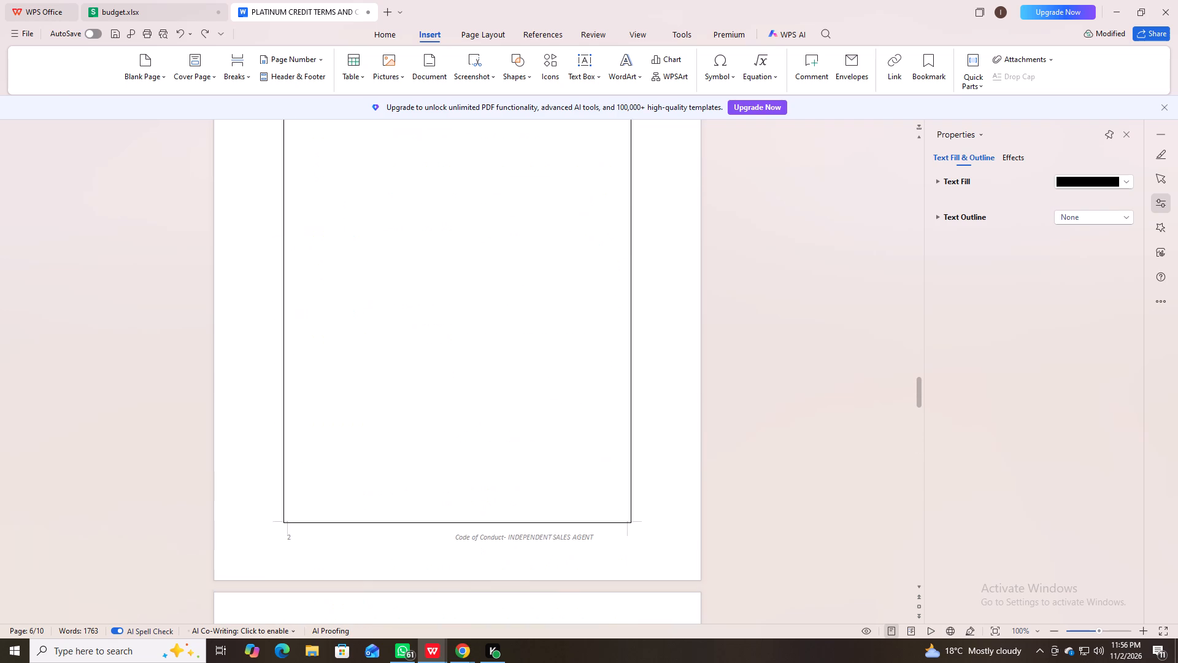
scroll(391, 400, up, 8)
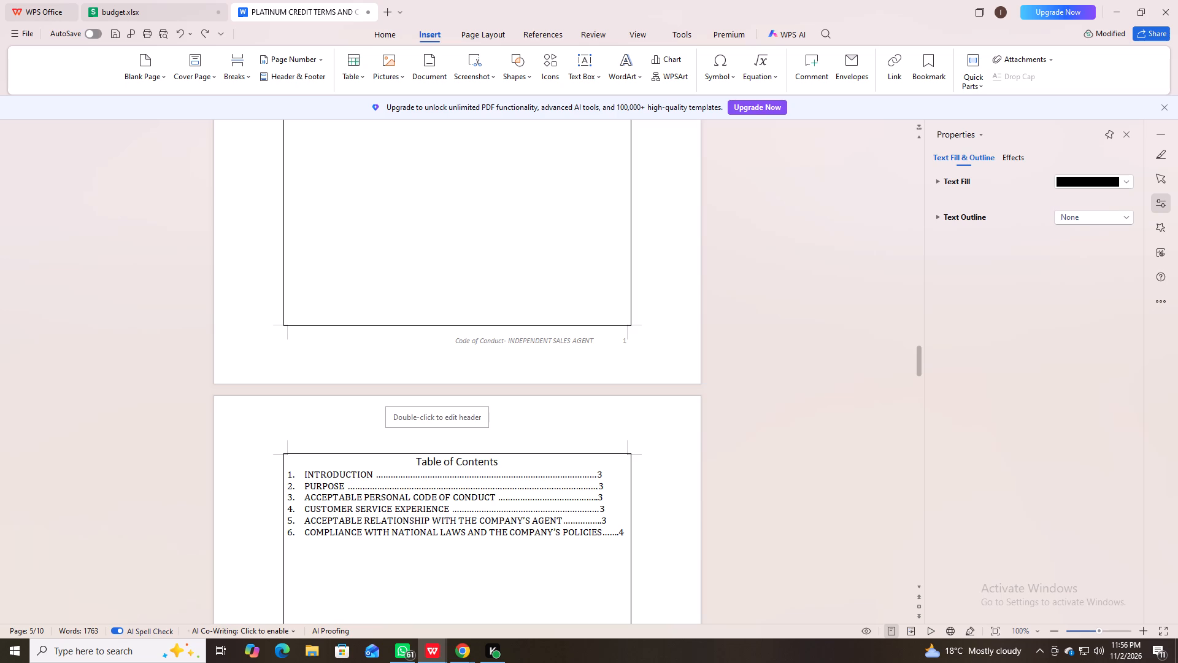
scroll(370, 411, down, 1)
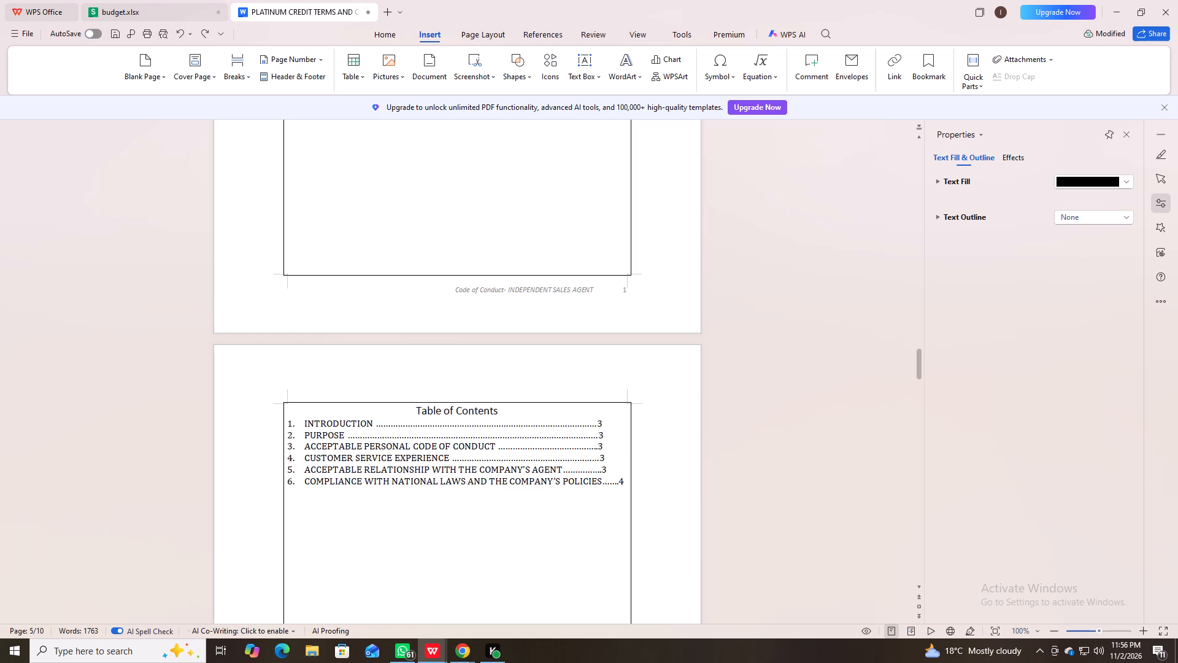
scroll(363, 434, up, 13)
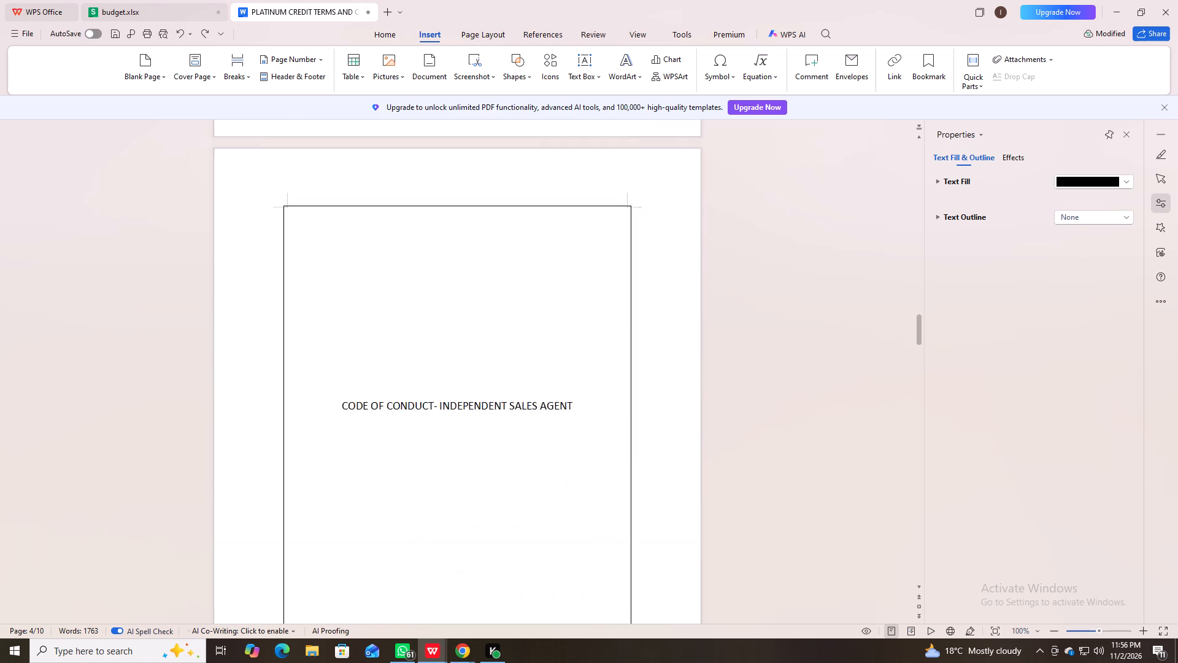
scroll(364, 436, up, 13)
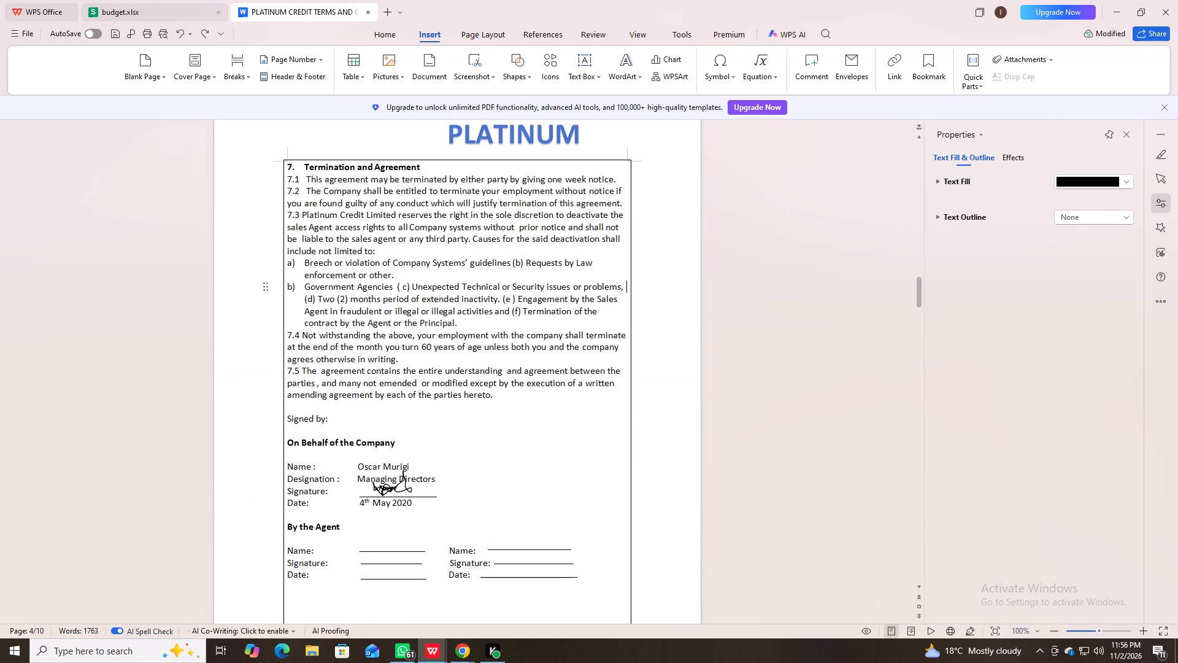
scroll(438, 299, up, 16)
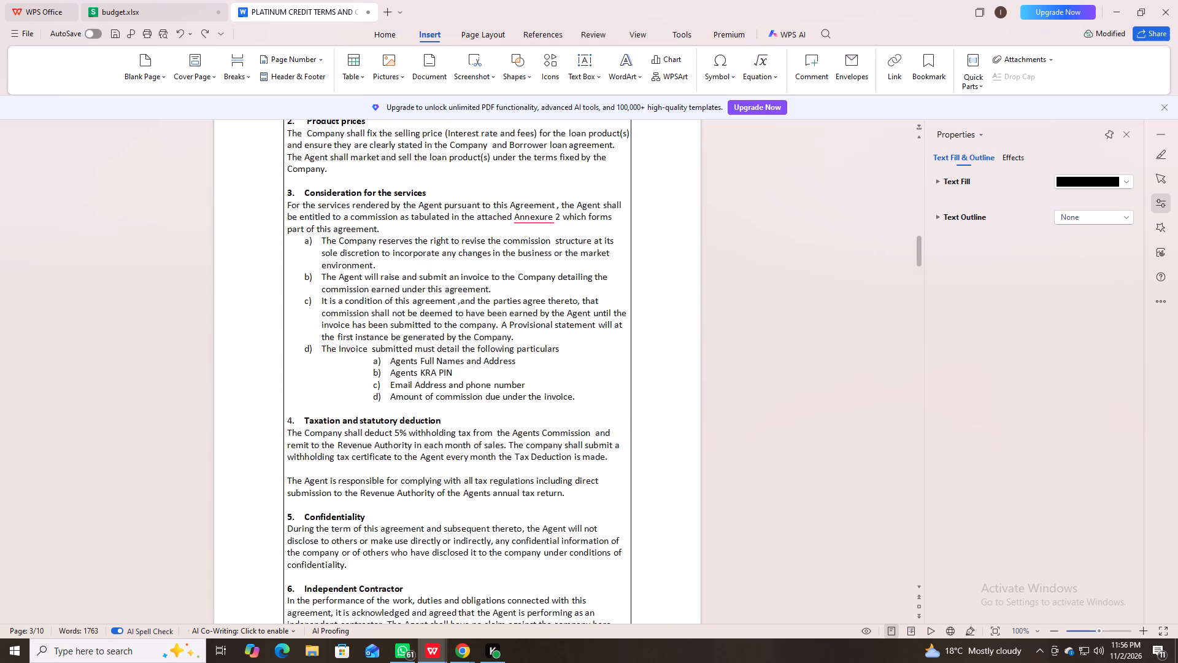
scroll(434, 296, up, 10)
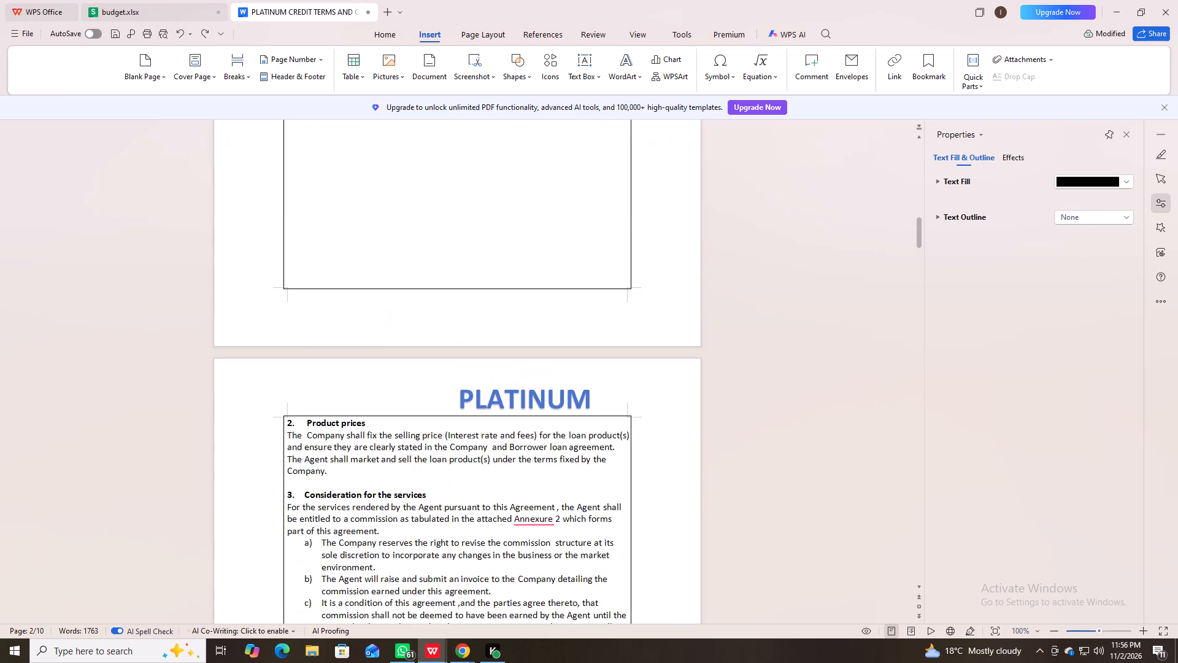
scroll(435, 297, up, 20)
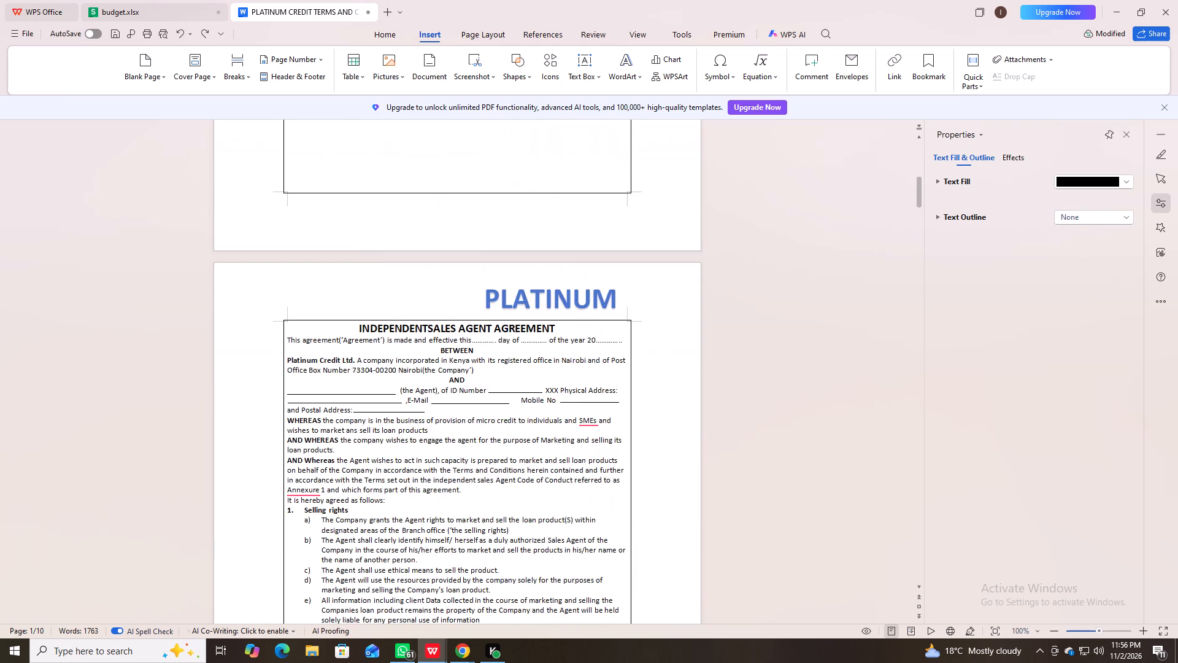
scroll(434, 298, up, 13)
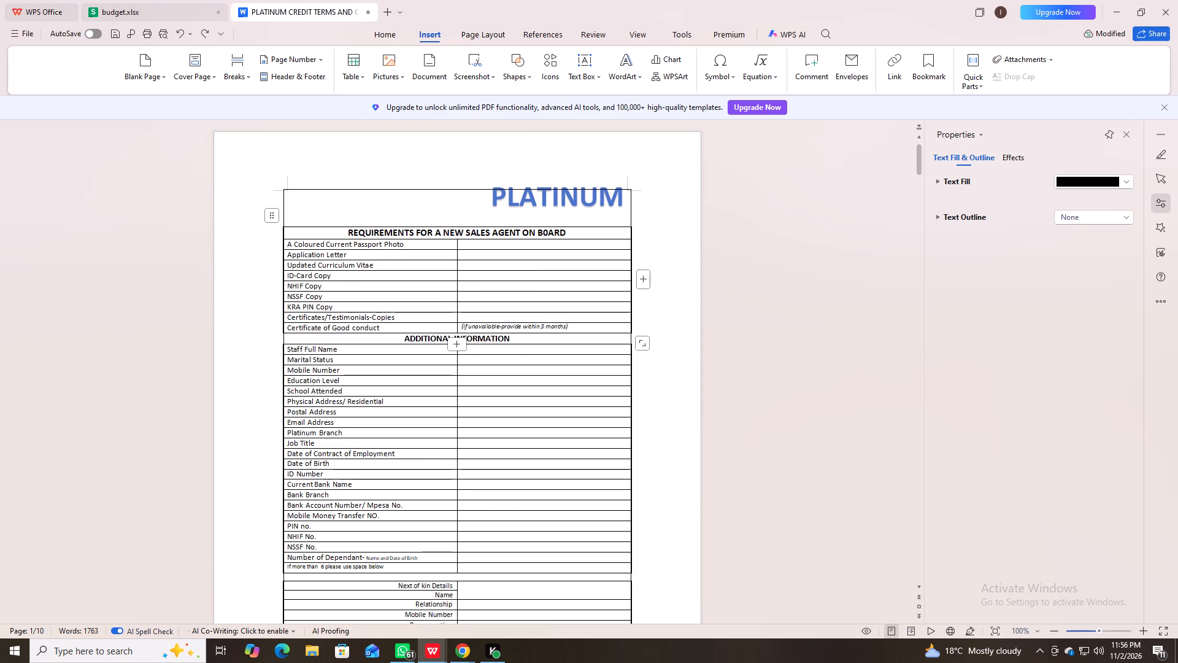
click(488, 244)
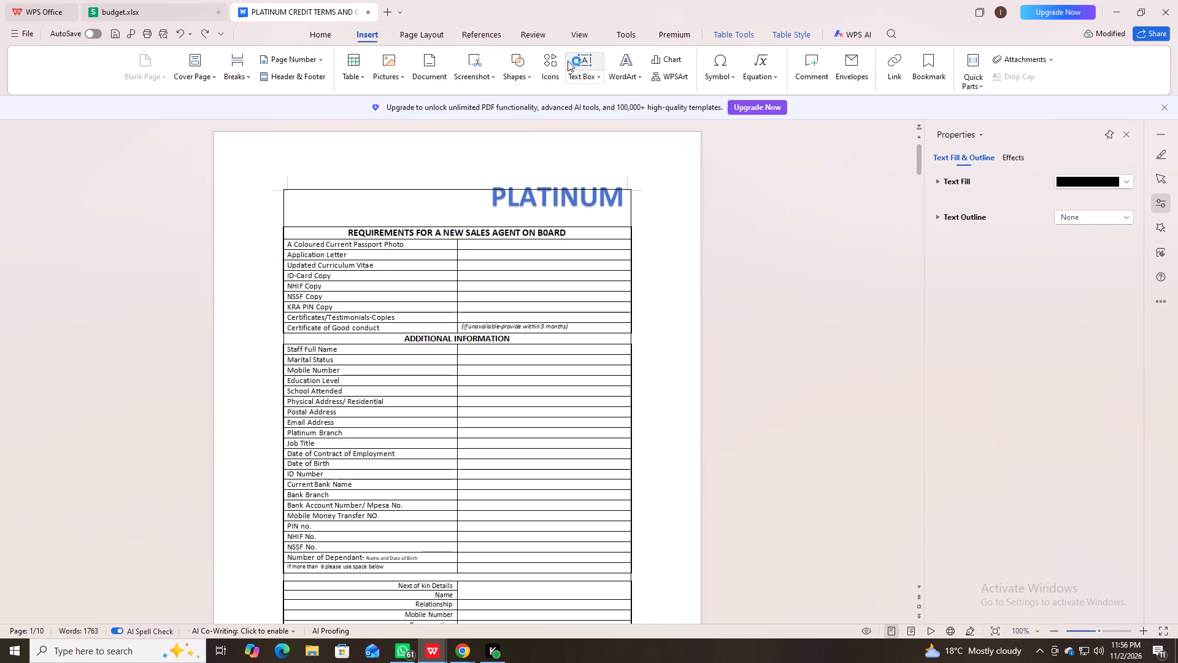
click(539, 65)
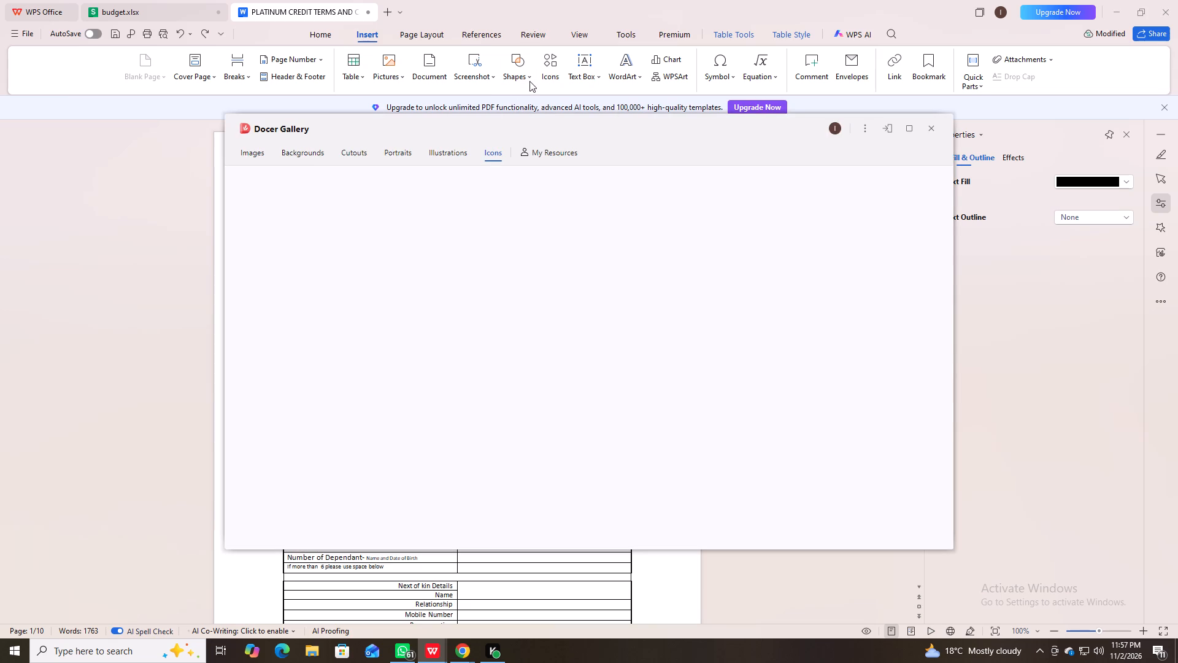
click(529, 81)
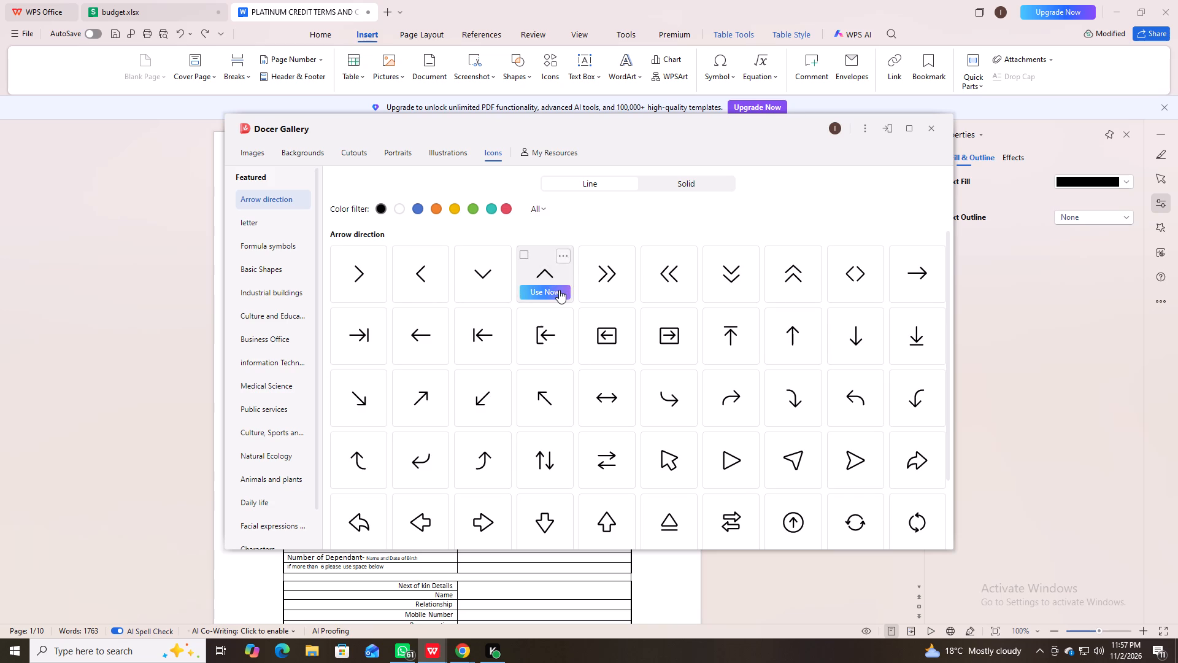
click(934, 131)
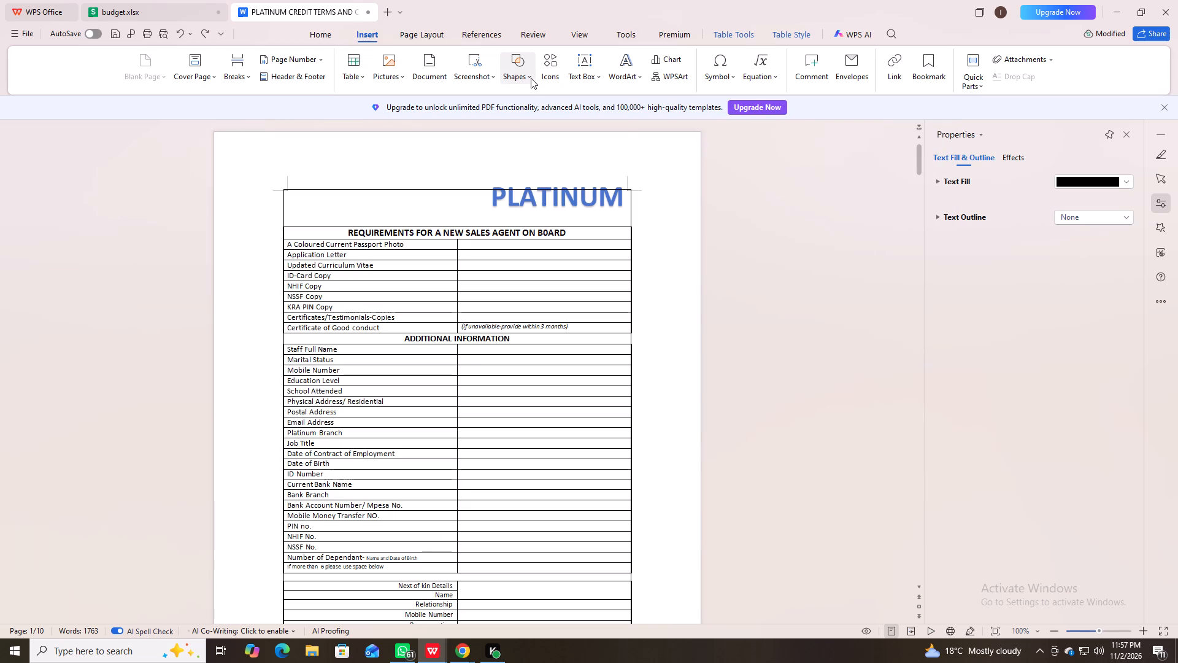
Move the first page's PLATINUM WordArt slightly down so it sits inside the empty box above the requirements table.
click(564, 198)
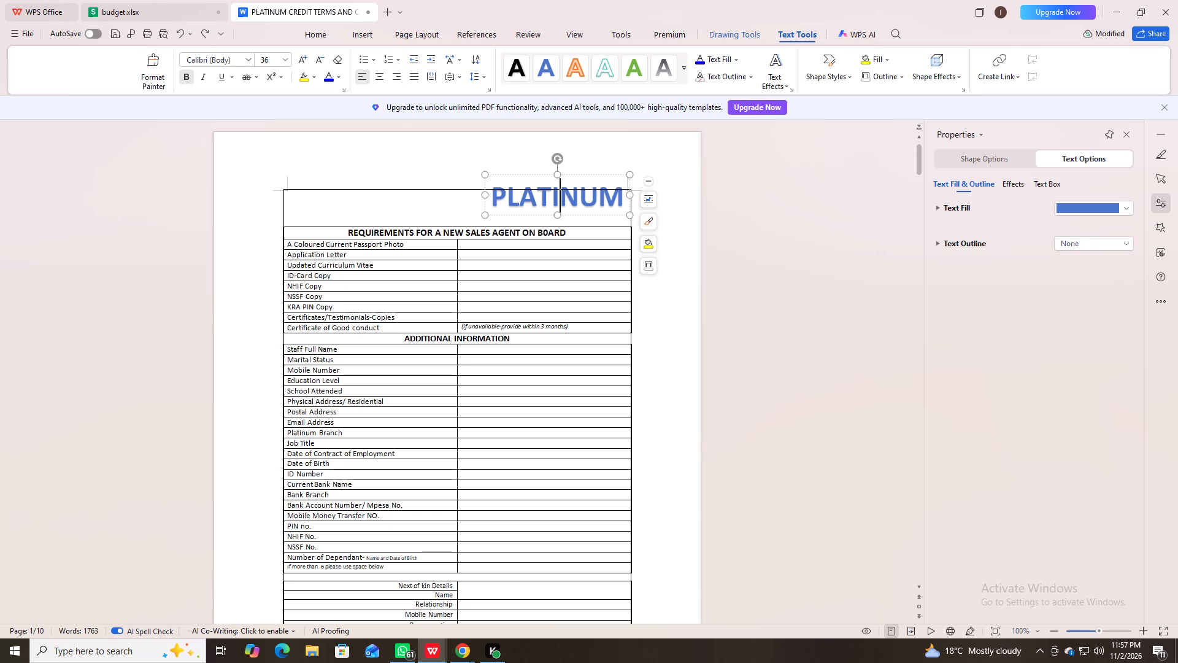
drag(553, 175, 555, 178)
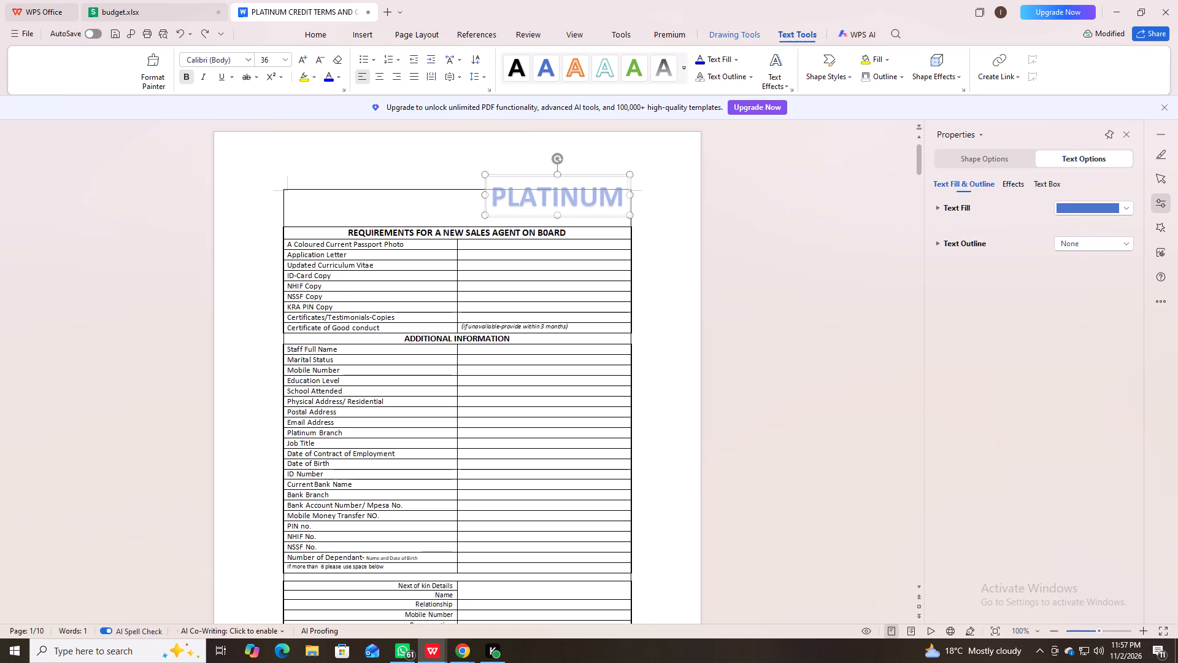
drag(555, 178, 558, 183)
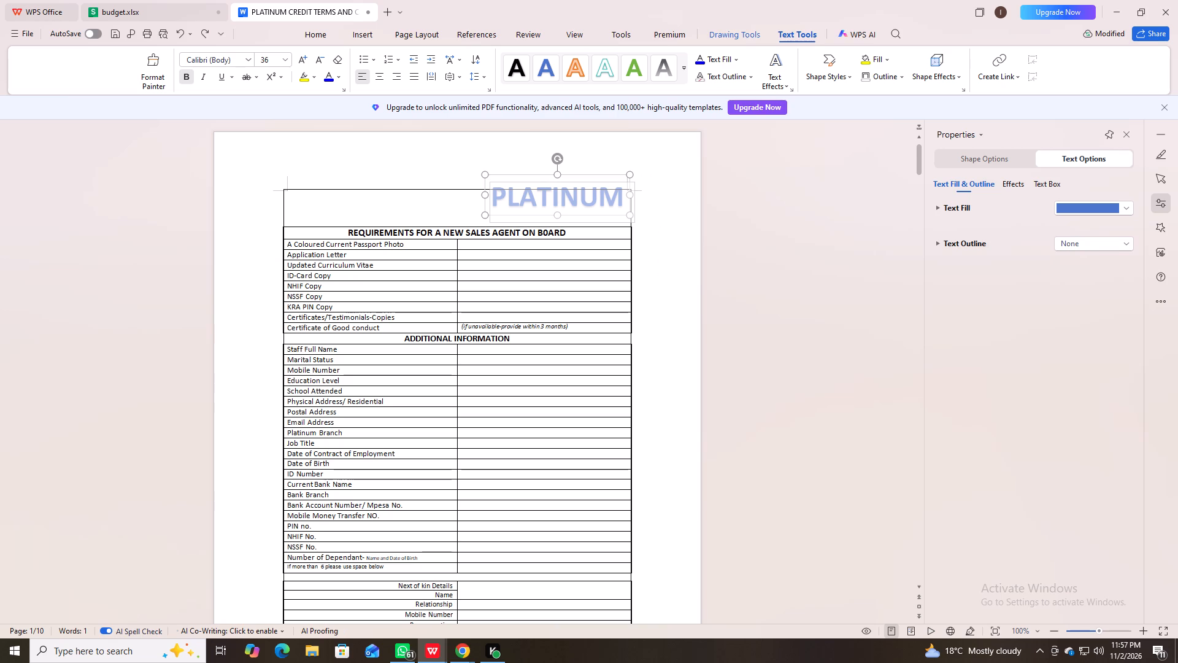
drag(558, 183, 558, 185)
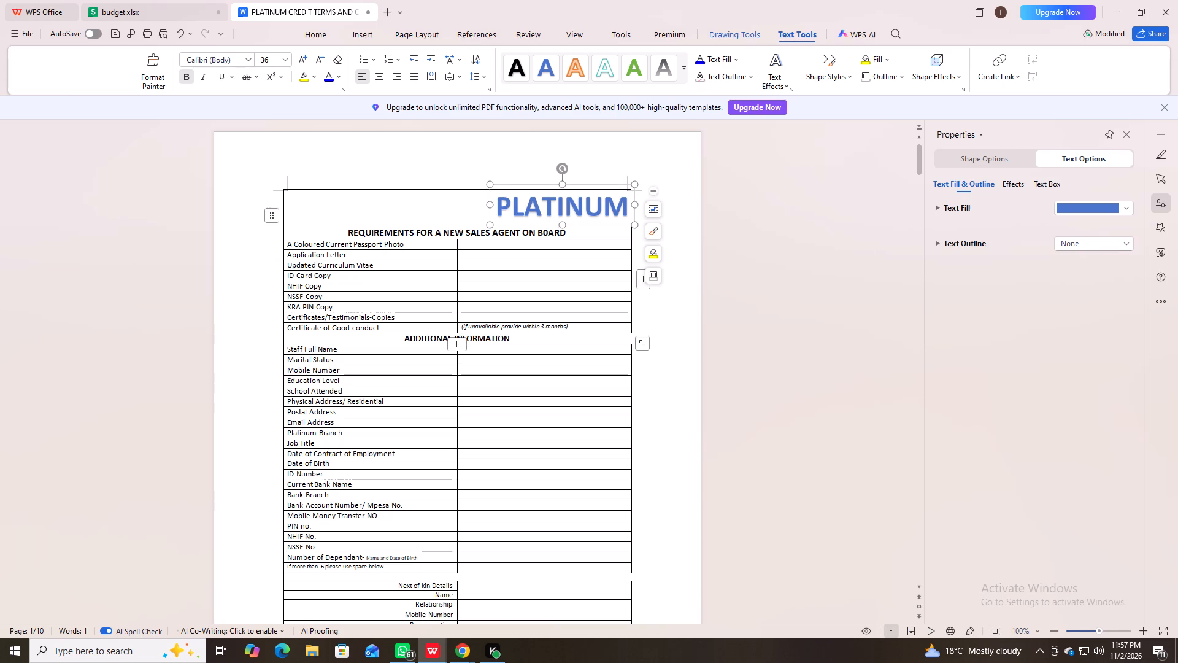
click(678, 254)
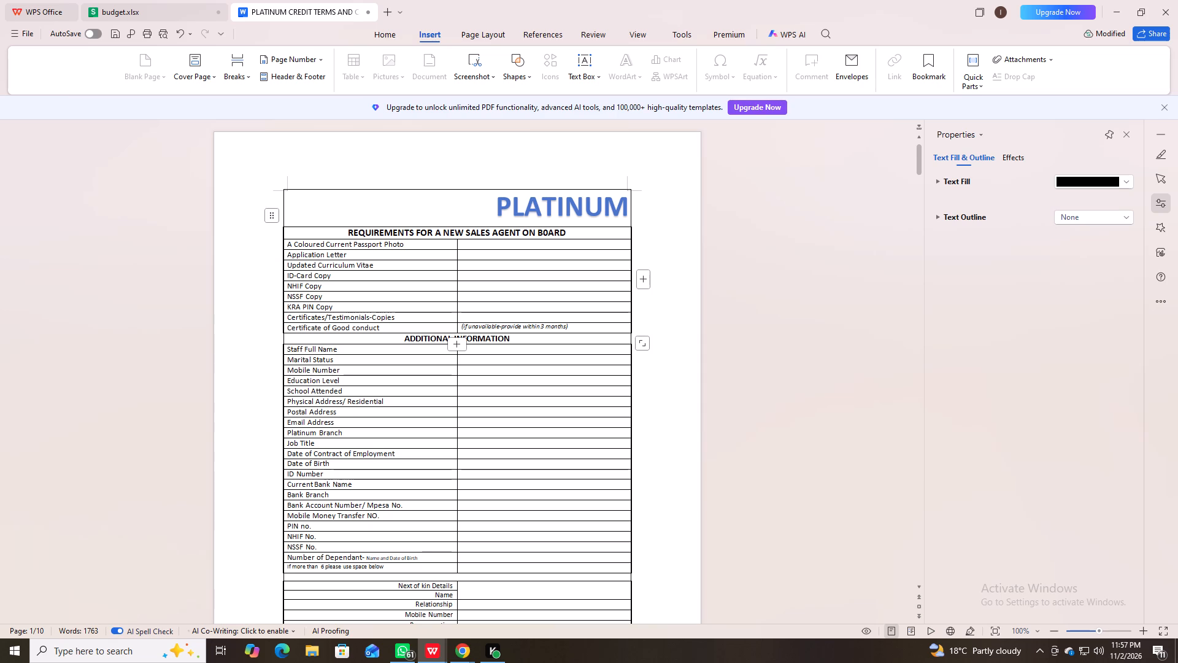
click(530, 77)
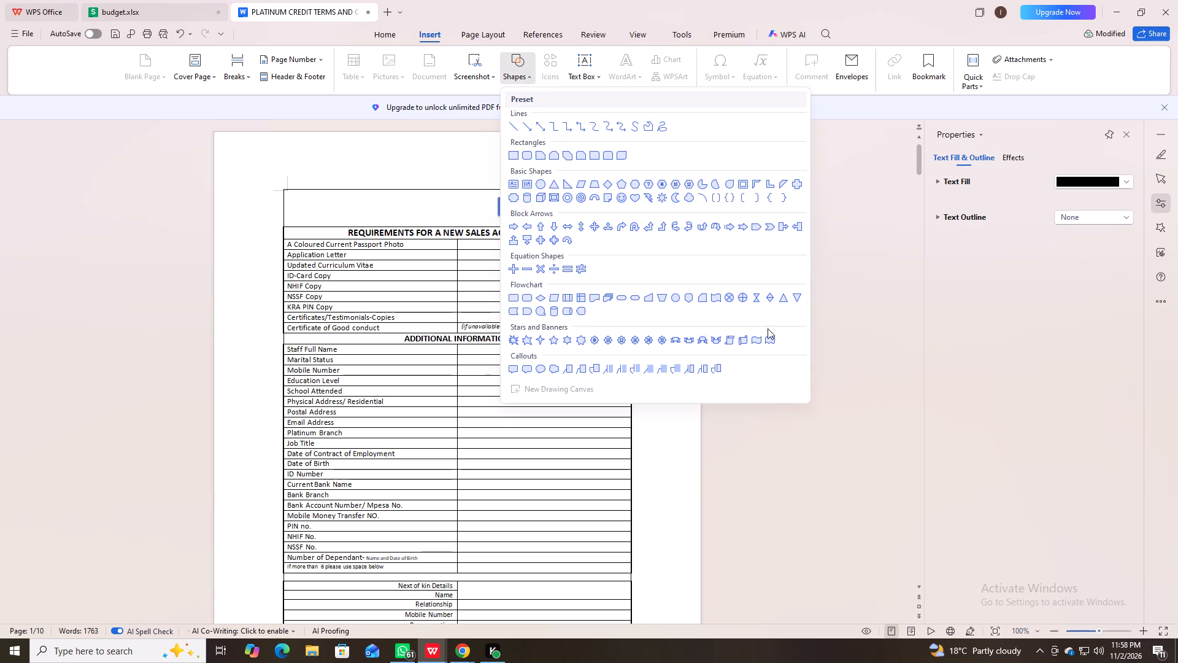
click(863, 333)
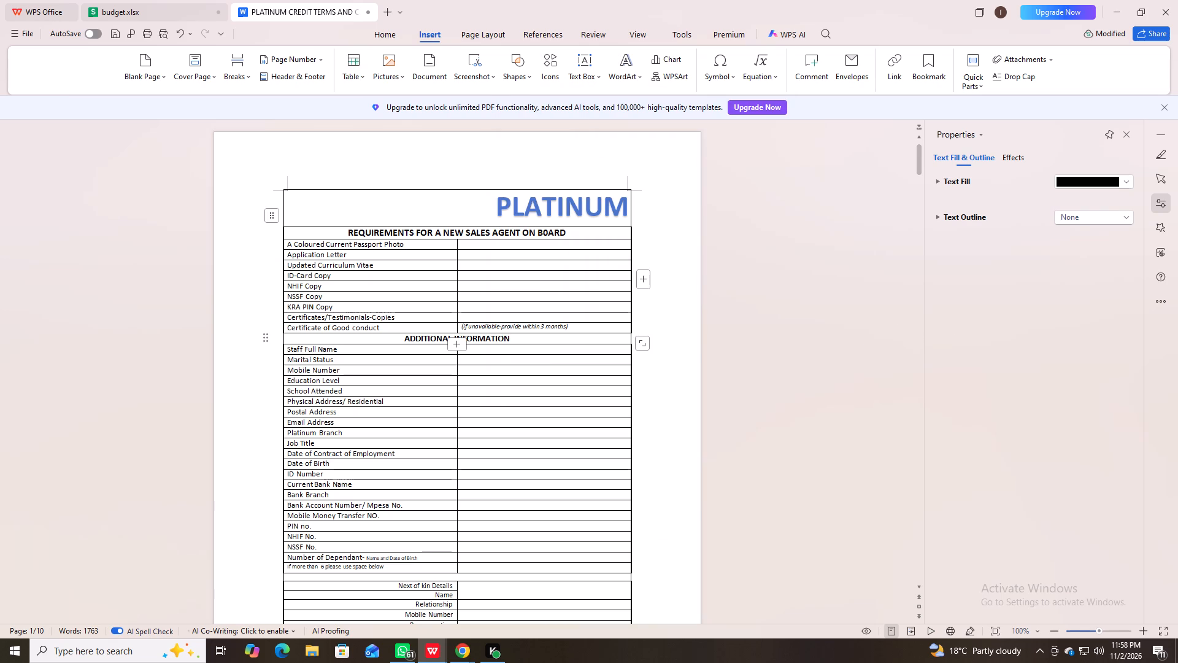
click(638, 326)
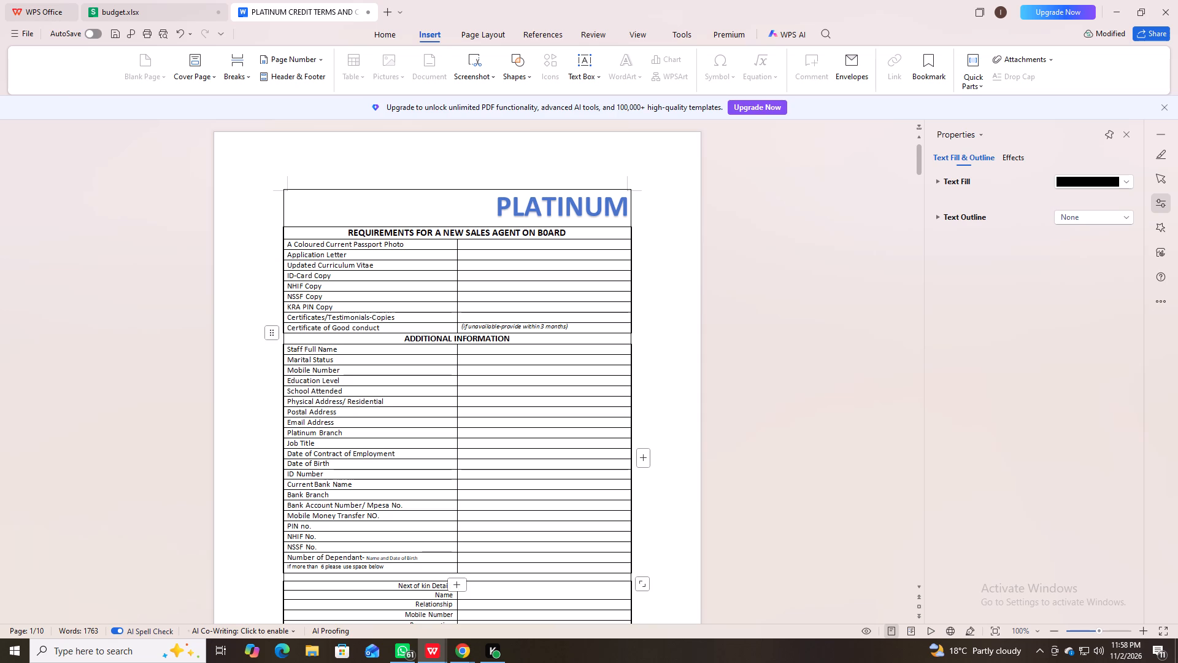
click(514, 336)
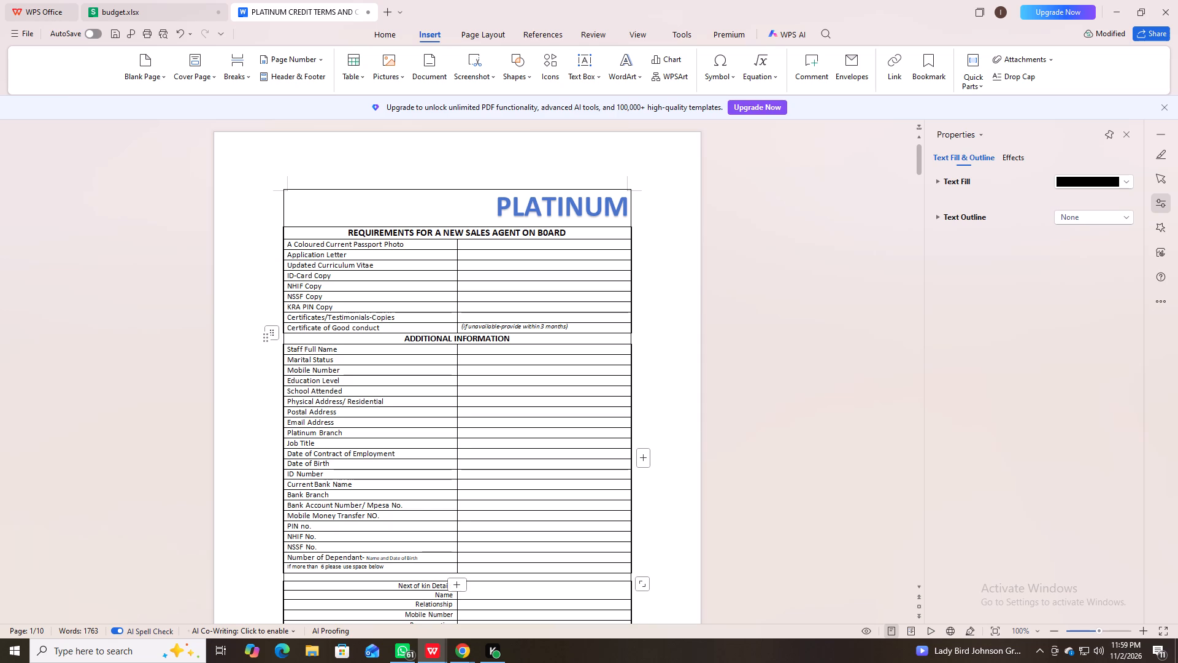
Examine the page headings from the first page through to the code of conduct's INTRODUCTION page.
scroll(549, 431, down, 7)
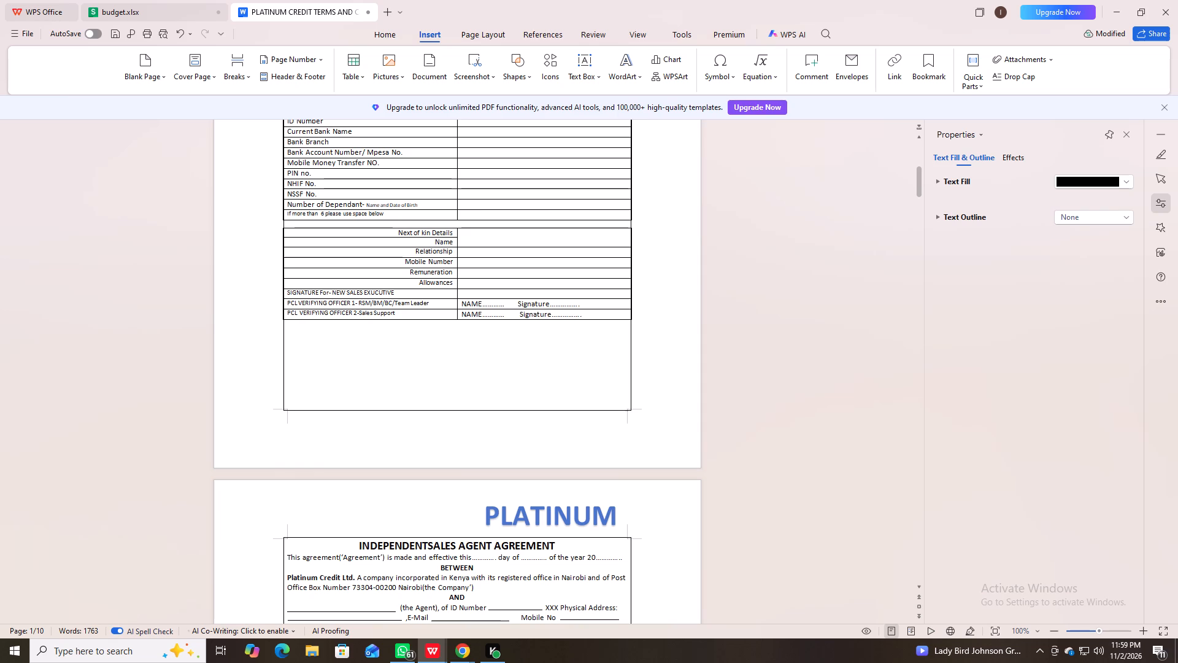
scroll(525, 378, down, 5)
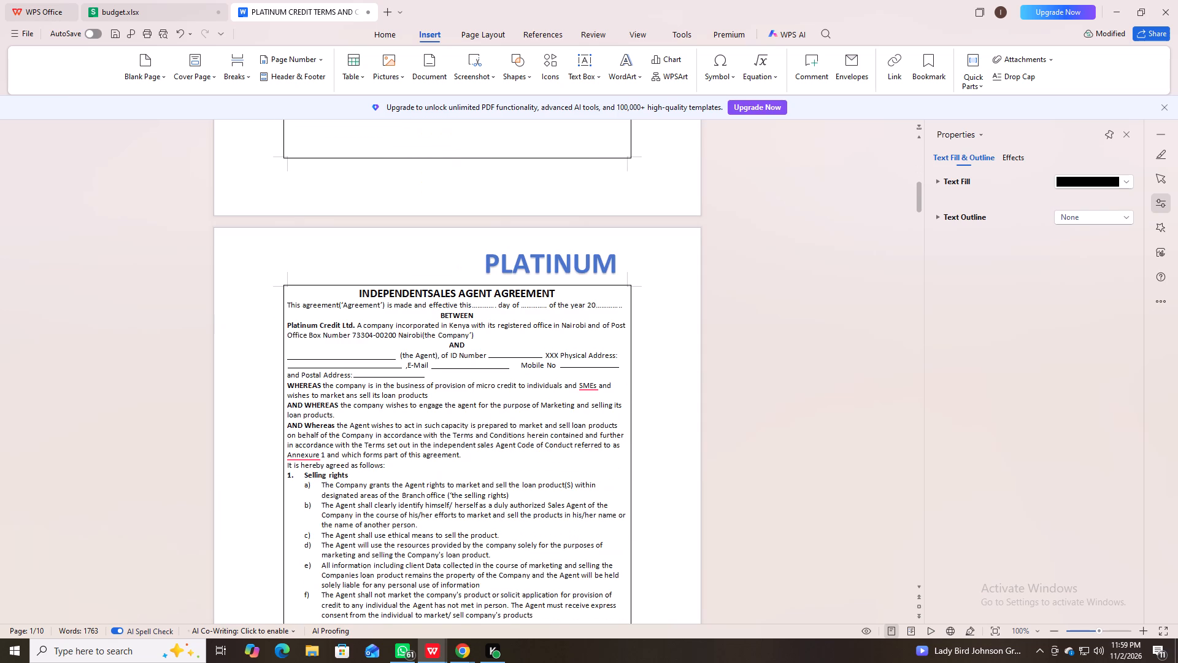
scroll(526, 381, down, 2)
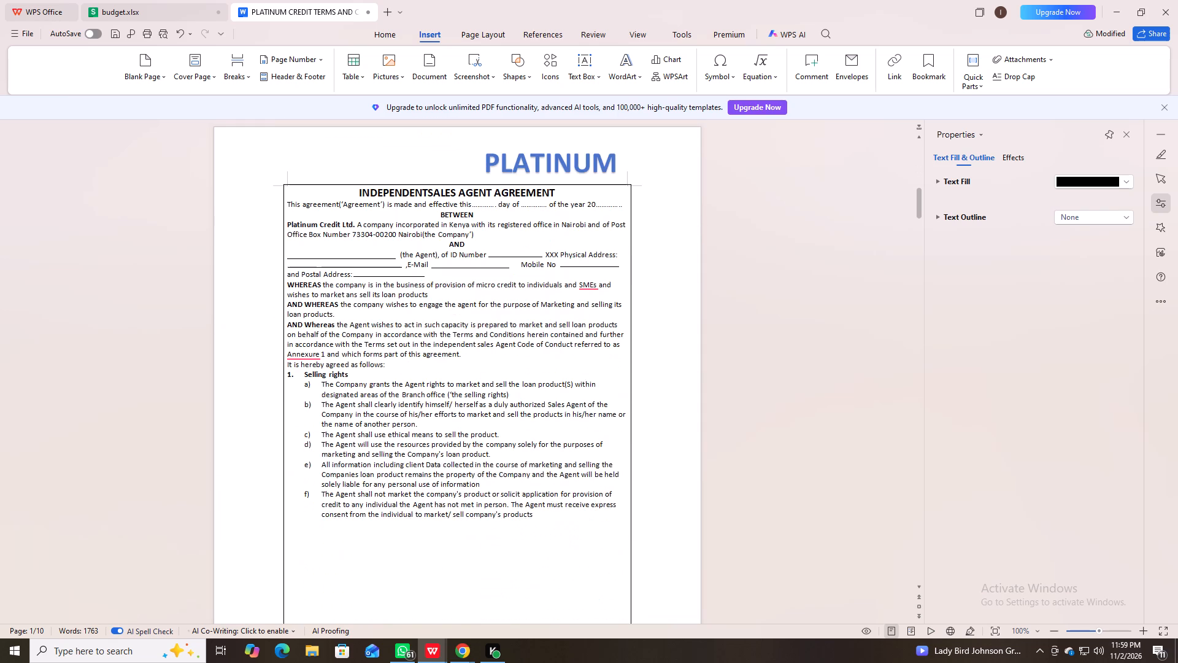
scroll(526, 381, down, 9)
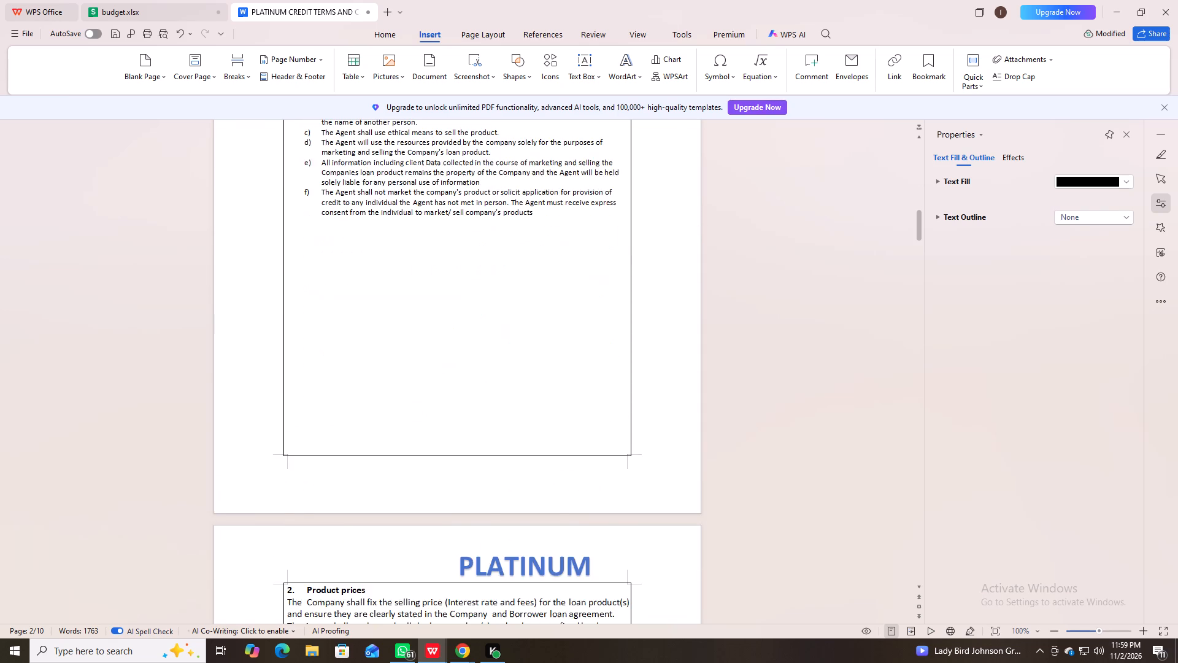
scroll(526, 381, down, 4)
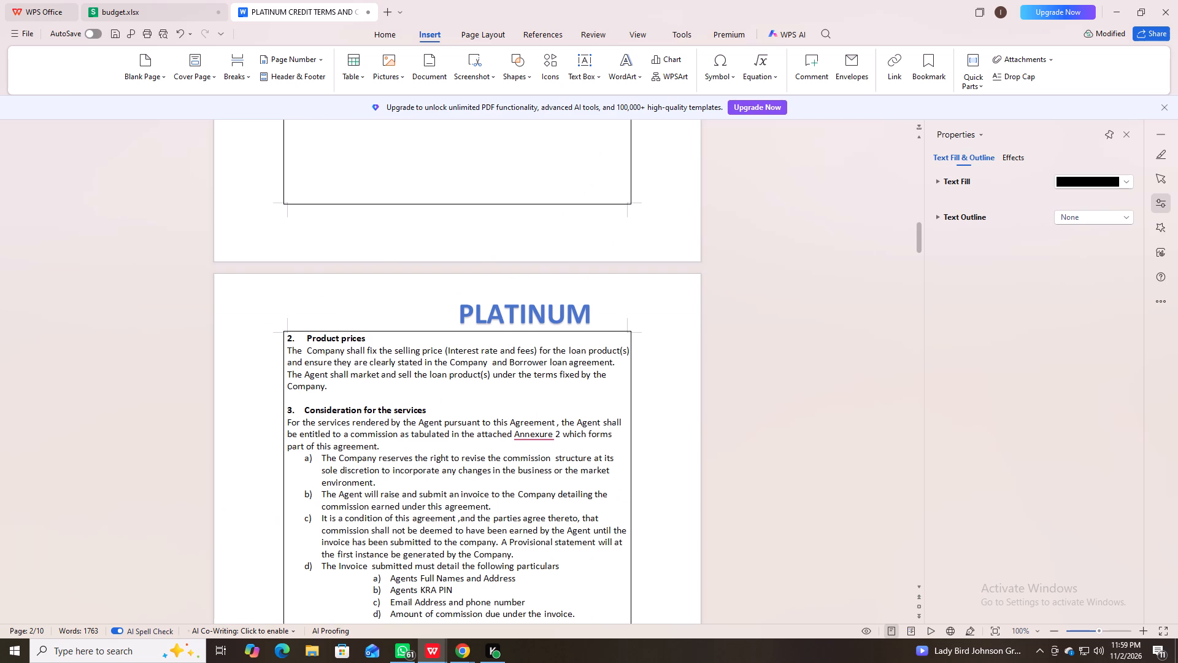
scroll(553, 390, down, 8)
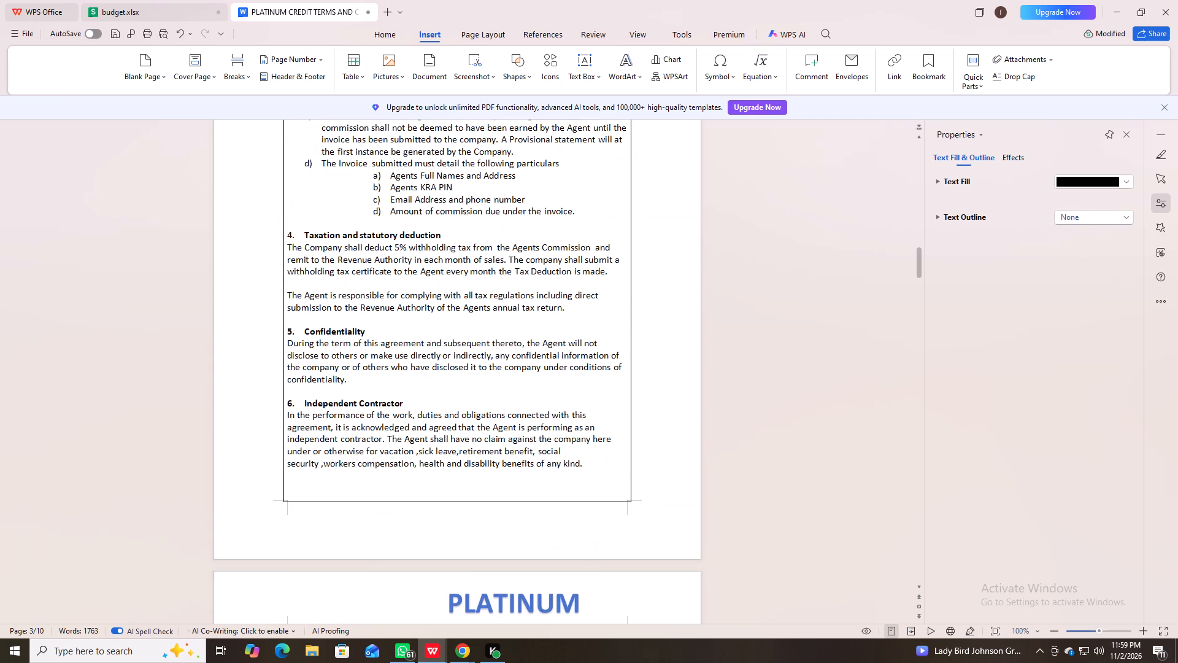
scroll(553, 389, down, 4)
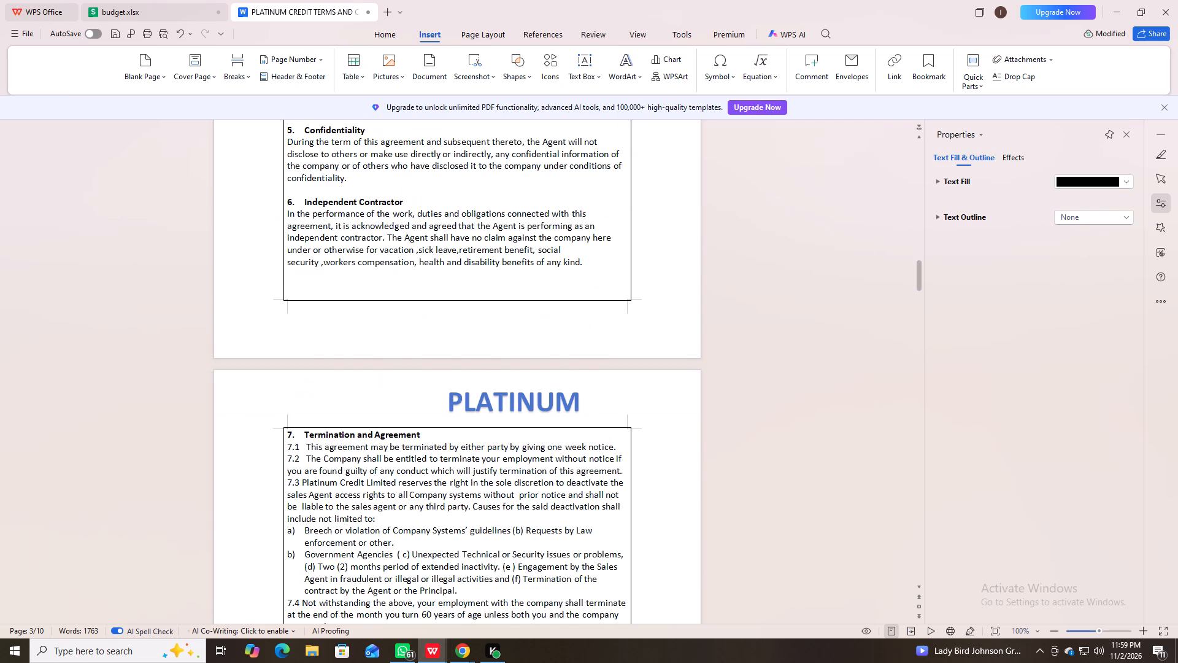
scroll(553, 389, down, 19)
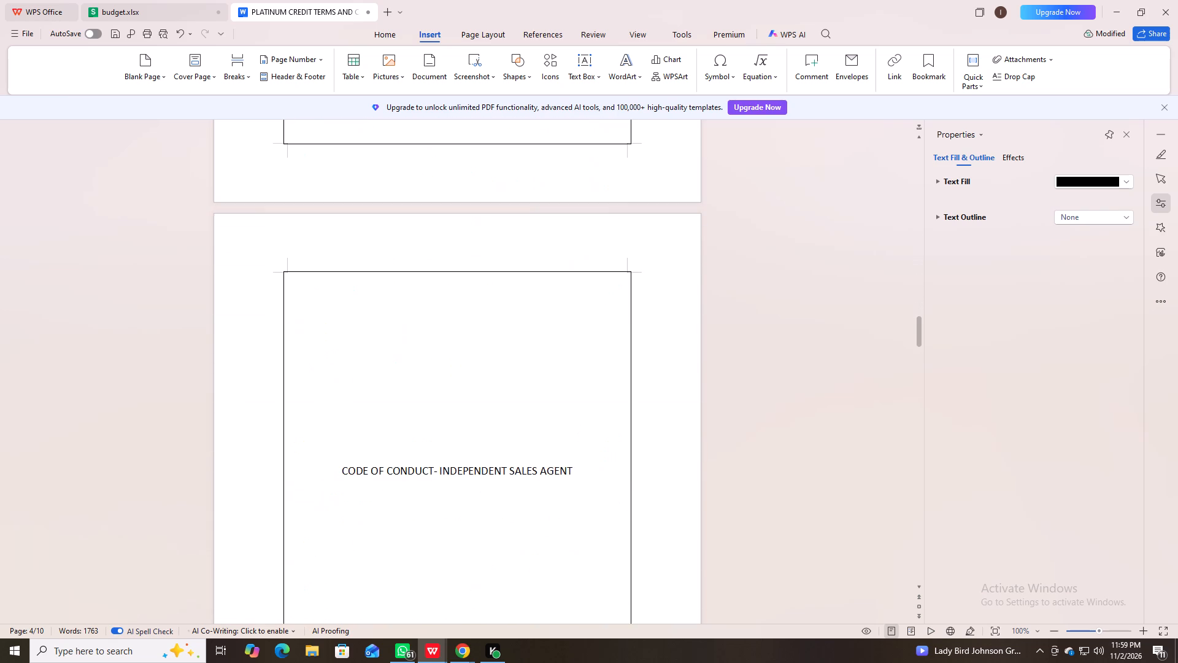
scroll(498, 177, down, 17)
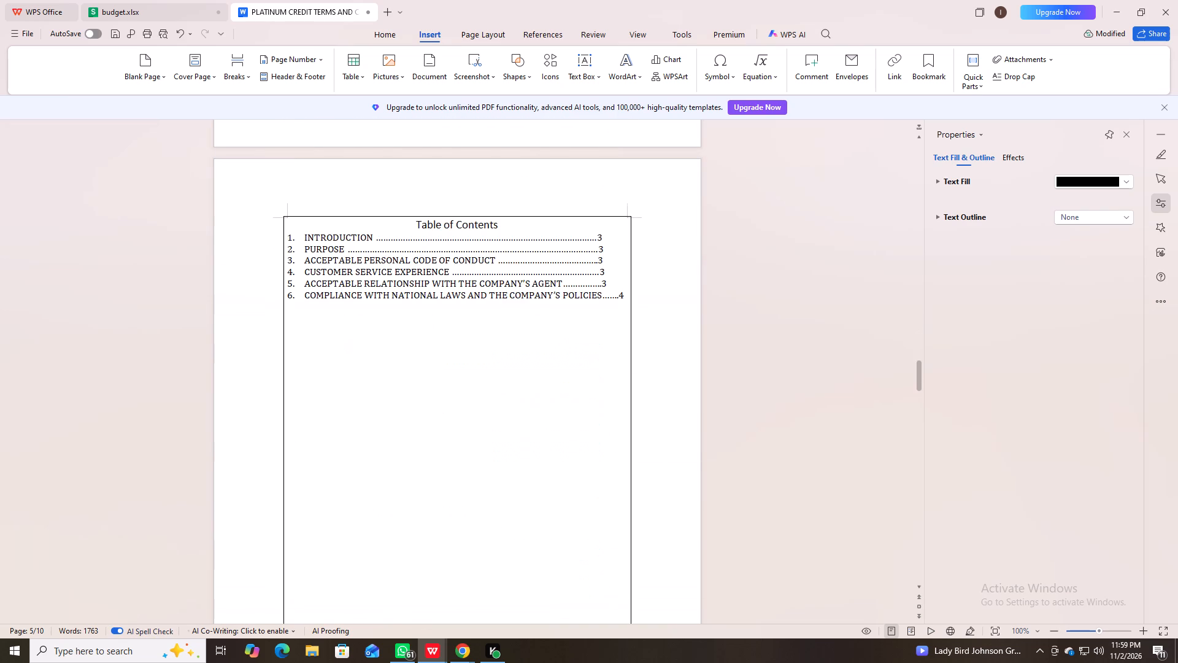
scroll(499, 177, down, 16)
scroll(496, 177, up, 5)
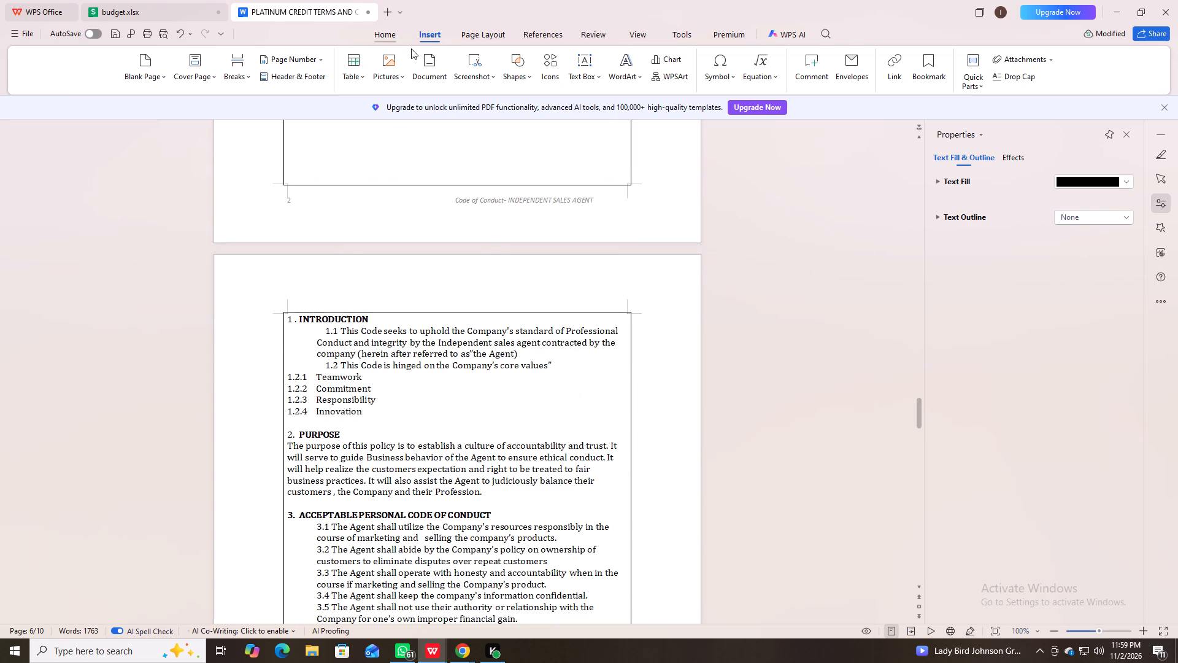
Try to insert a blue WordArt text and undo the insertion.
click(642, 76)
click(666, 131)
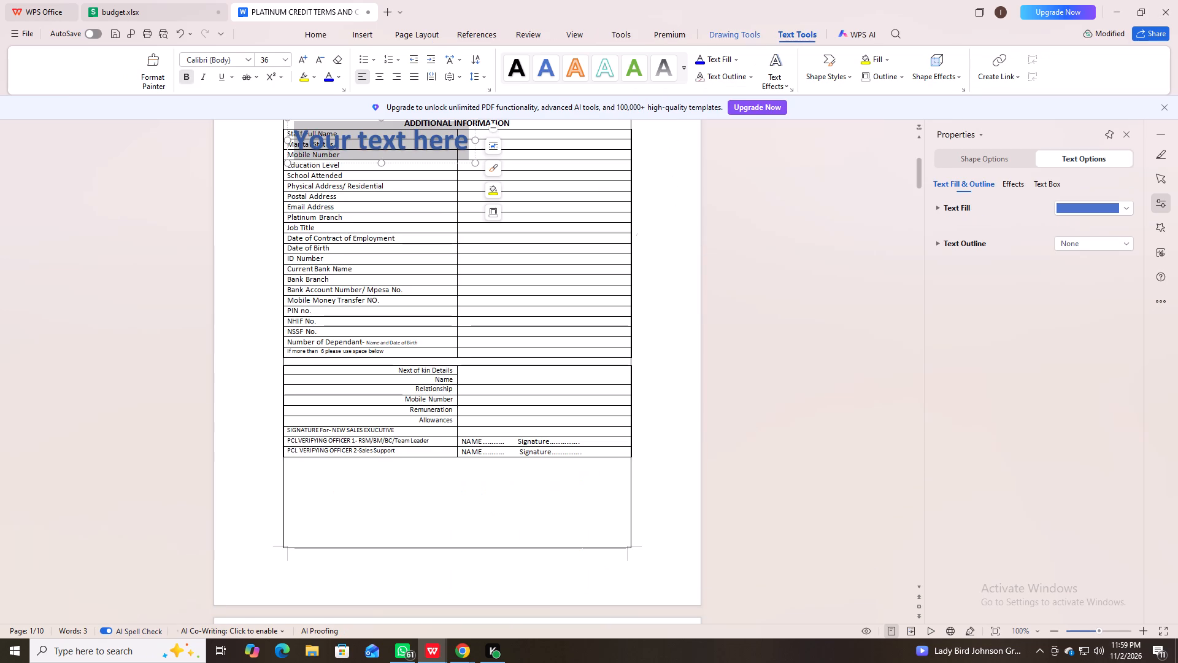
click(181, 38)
Place the text cursor at the end of the Table of Contents title on page 6.
scroll(504, 273, down, 5)
scroll(536, 359, down, 2)
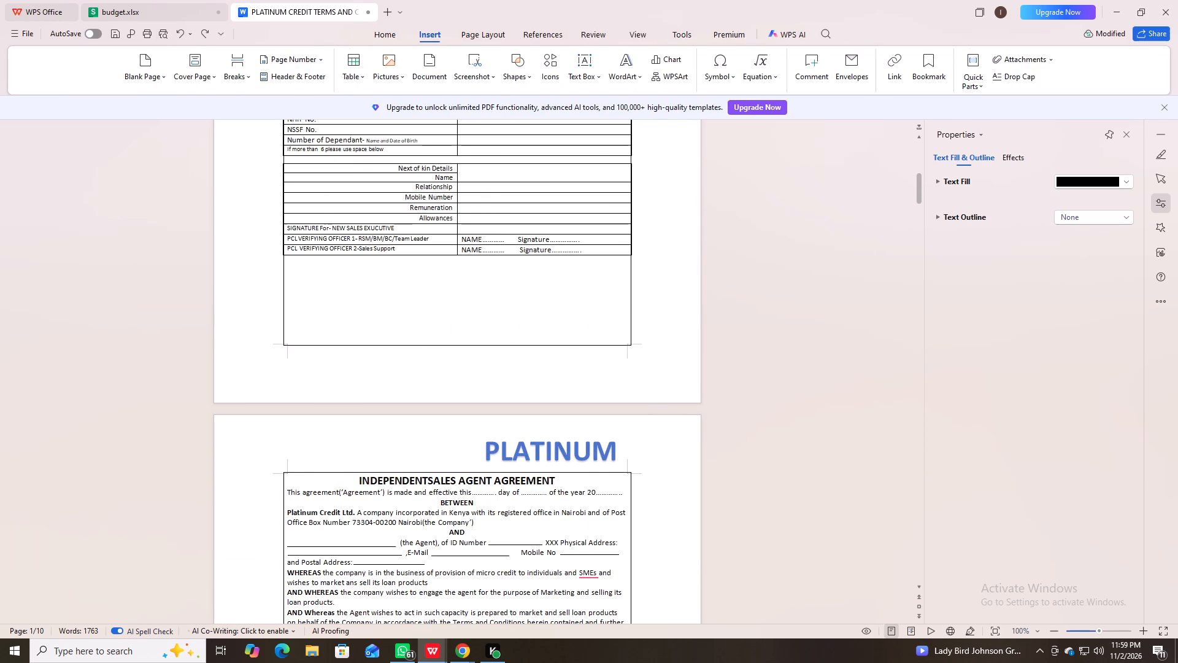
scroll(536, 359, down, 20)
scroll(536, 352, down, 8)
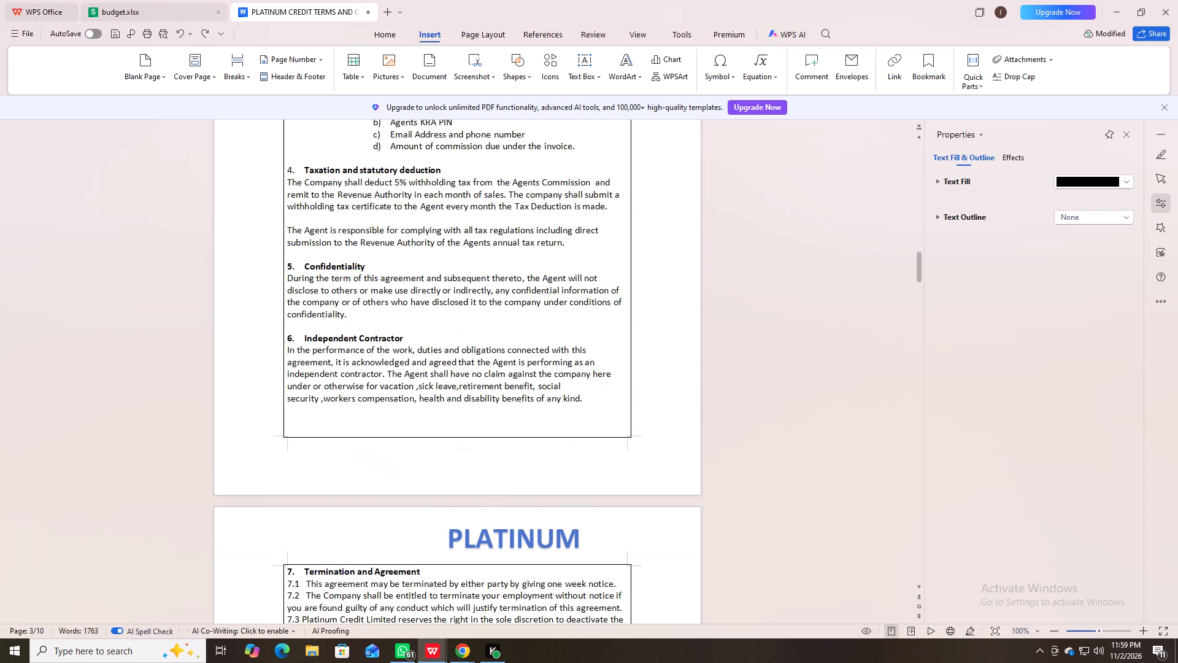
scroll(536, 353, down, 18)
scroll(535, 337, down, 6)
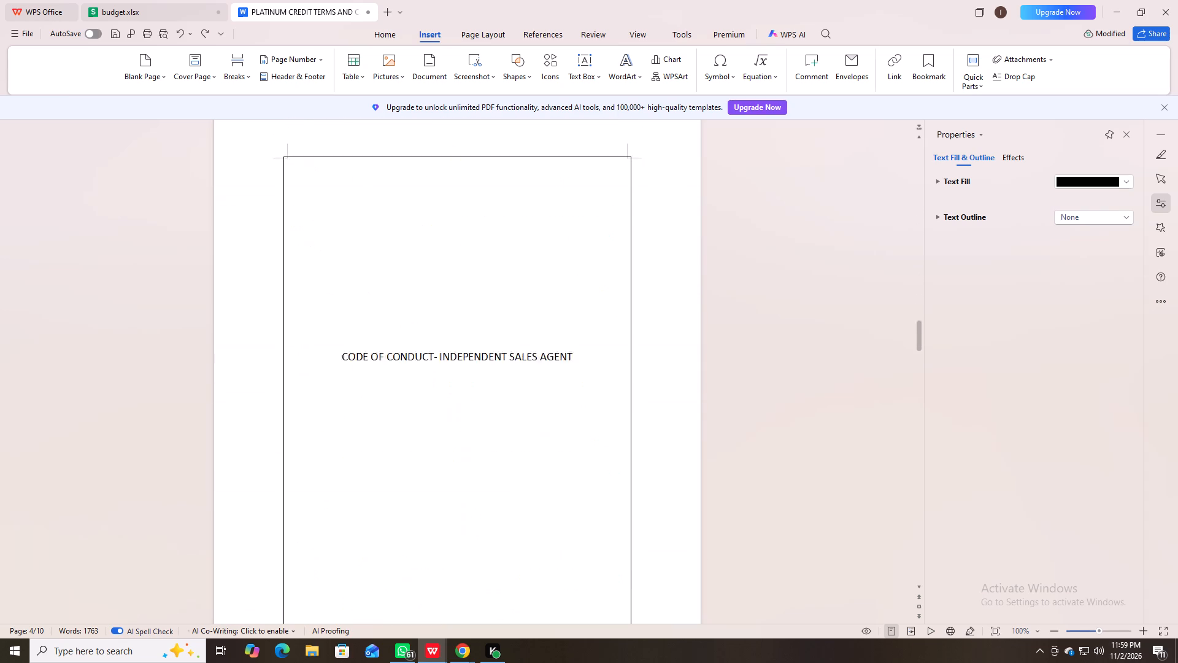
scroll(535, 337, down, 12)
double_click(520, 287)
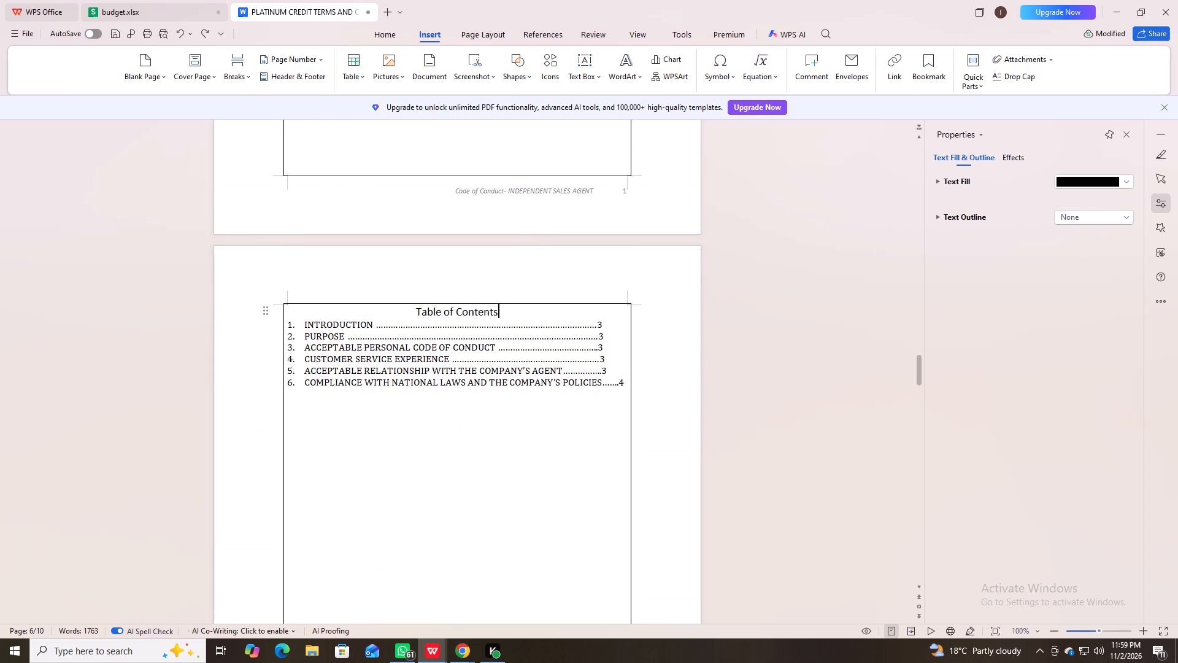
click(521, 287)
click(521, 287)
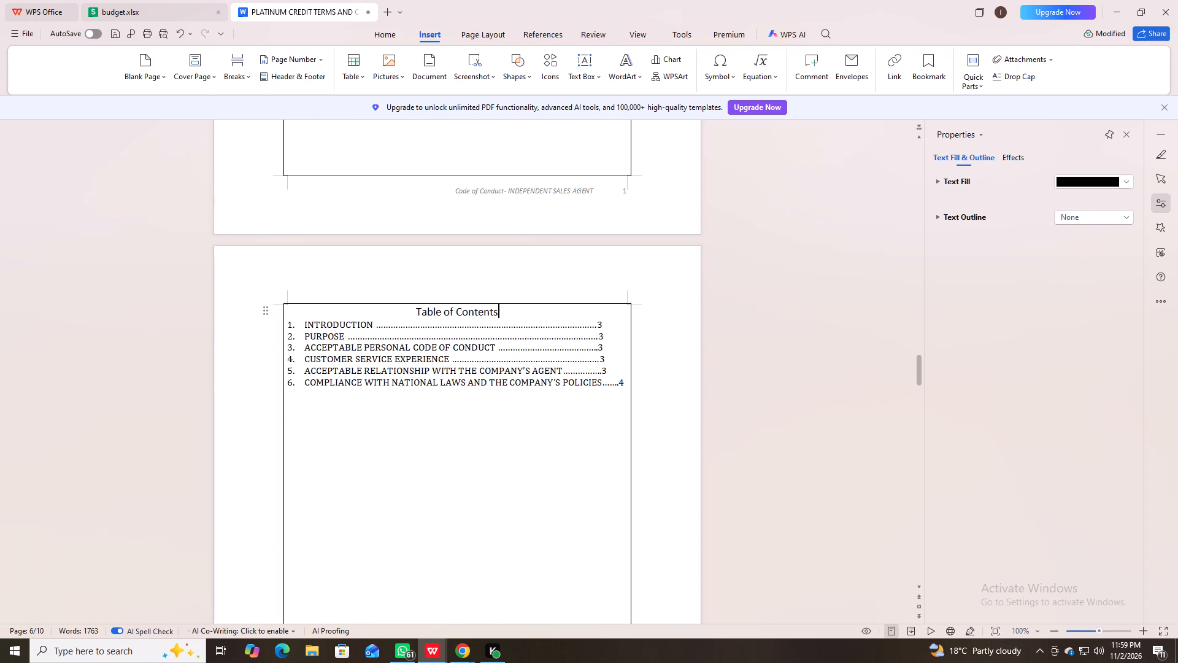